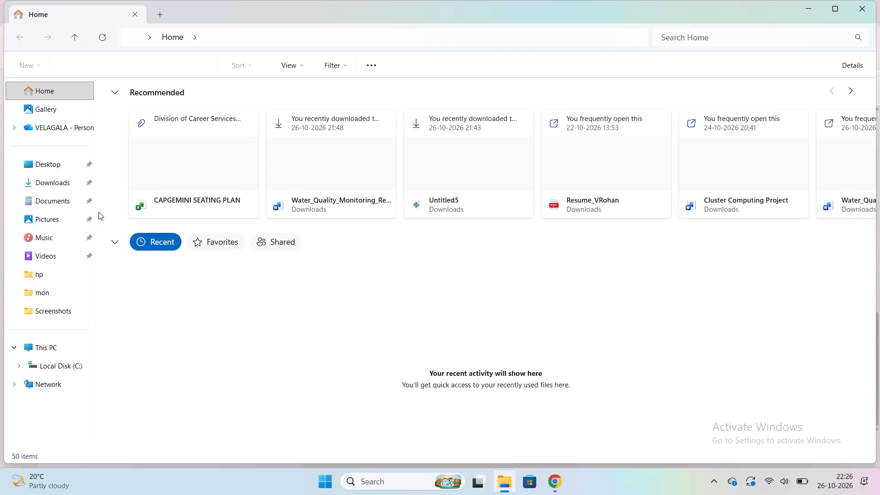
# Open the Water_Quality_Monitoring_Report Word document from the Downloads folder.
pyautogui.click(63, 186)
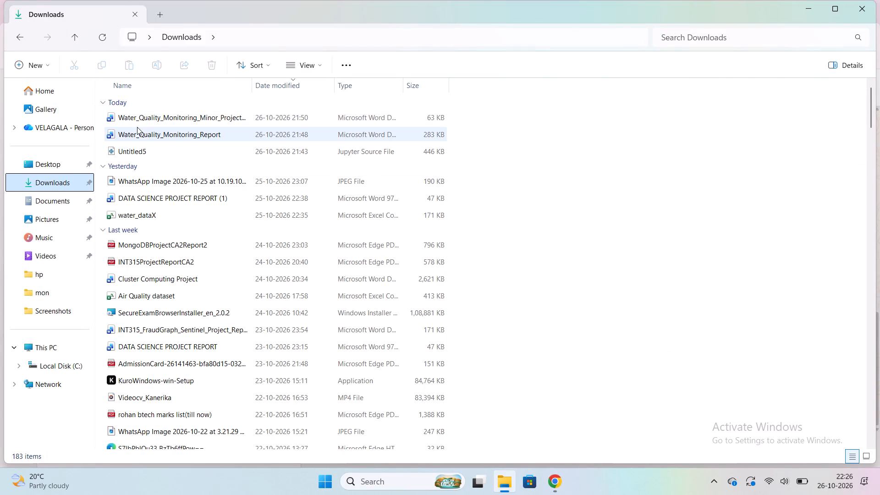
pyautogui.doubleClick(124, 132)
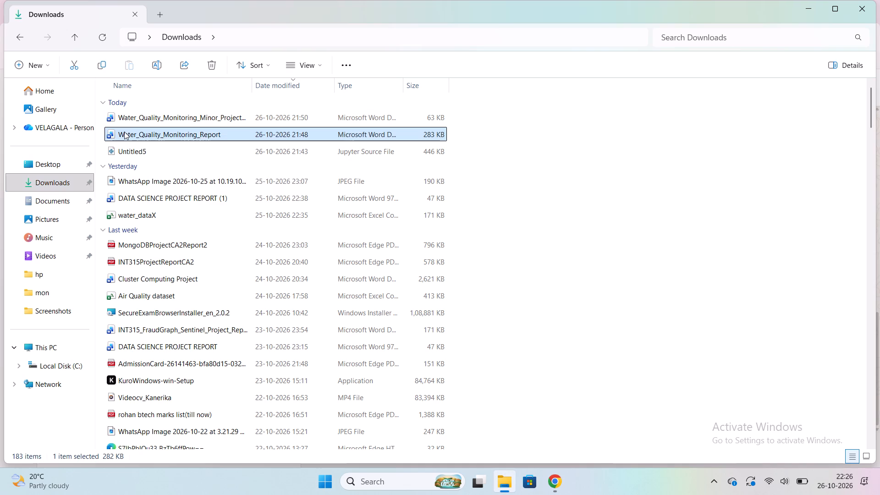
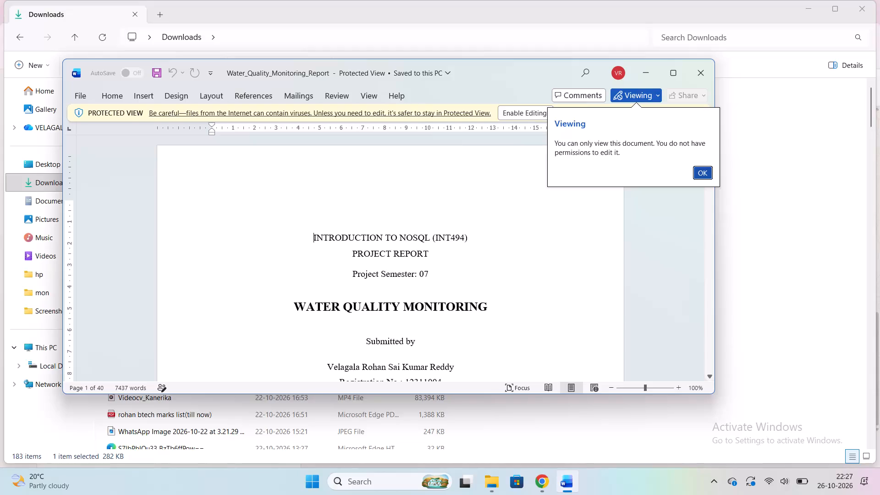
# Skim the whole water quality report from the cover page through to its last page.
pyautogui.scroll(-6, 479, 281)
pyautogui.scroll(-20, 479, 281)
pyautogui.scroll(-9, 479, 281)
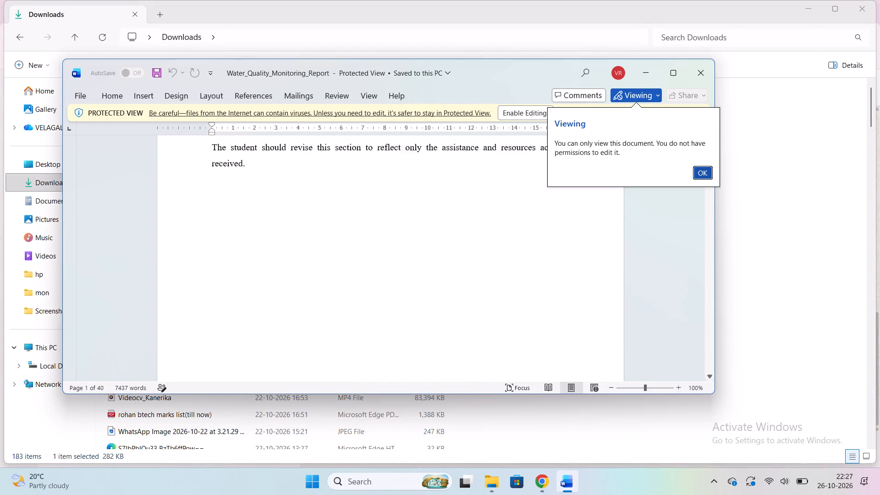
pyautogui.scroll(-20, 479, 281)
pyautogui.scroll(-10, 479, 281)
pyautogui.scroll(-20, 479, 281)
pyautogui.scroll(-20, 479, 281)
pyautogui.scroll(-20, 479, 281)
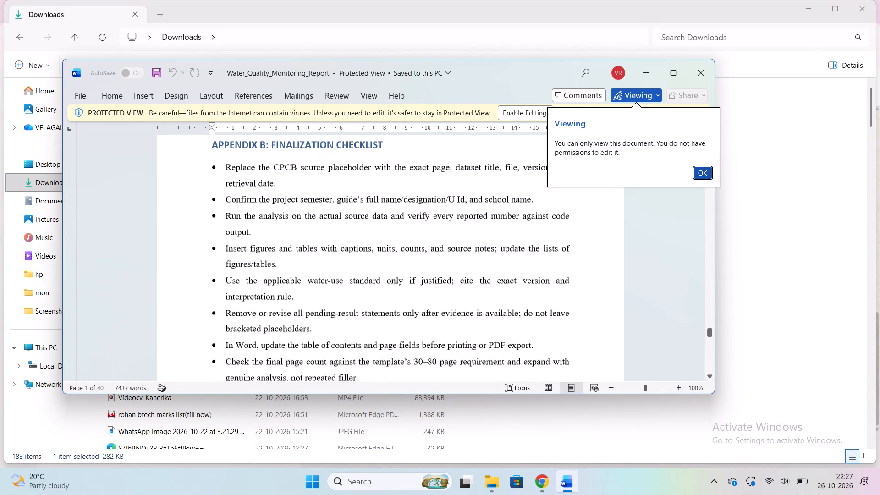
pyautogui.scroll(-20, 479, 281)
pyautogui.scroll(-20, 479, 281)
pyautogui.scroll(-20, 479, 281)
pyautogui.scroll(-17, 479, 281)
pyautogui.scroll(-19, 479, 281)
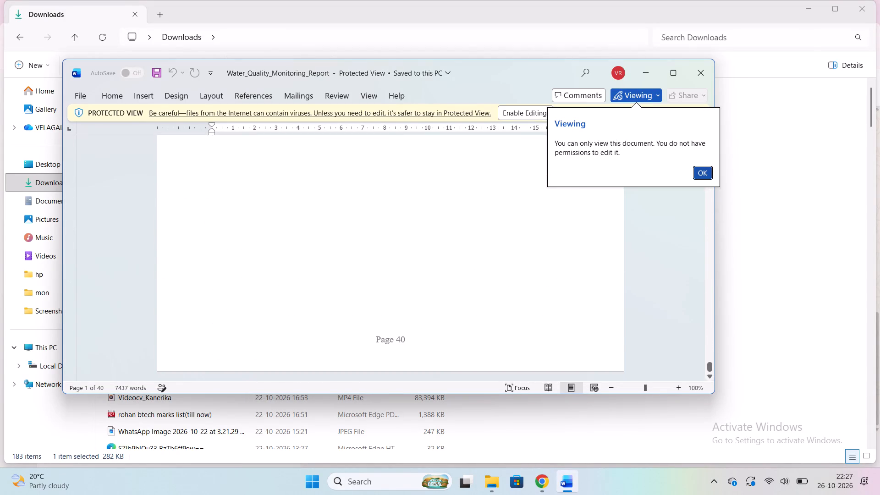
# Review the report's appendices backwards from the last page to Table 9, the data dictionary template.
pyautogui.scroll(6, 479, 281)
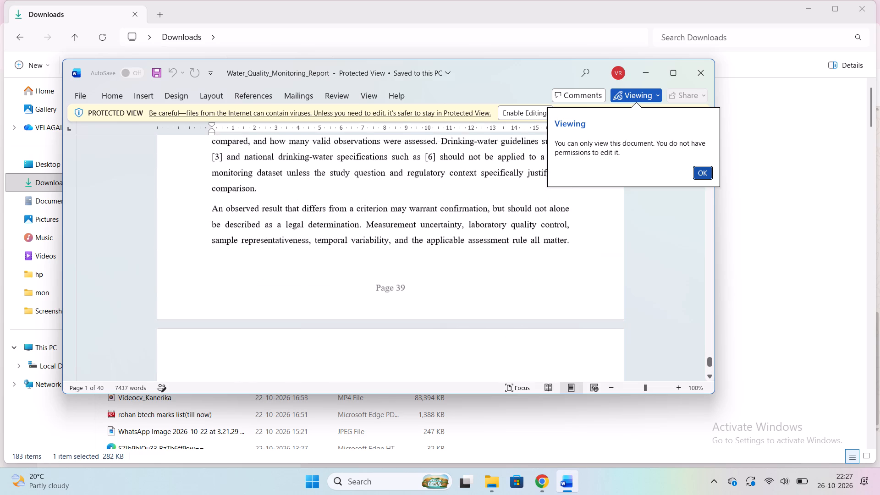
pyautogui.scroll(9, 479, 281)
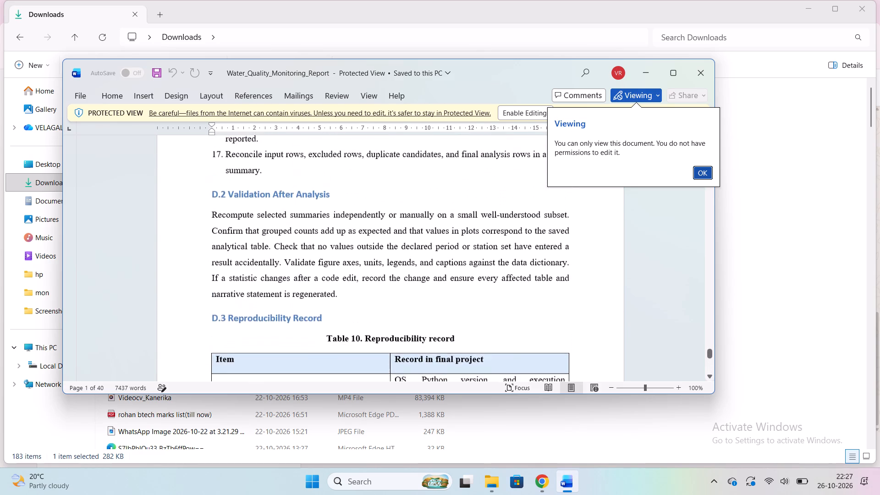
pyautogui.scroll(4, 479, 281)
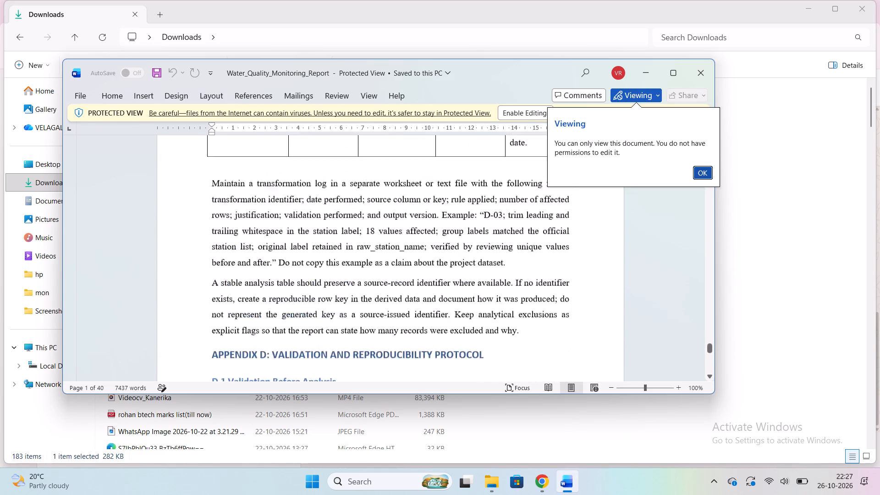
pyautogui.scroll(4, 479, 281)
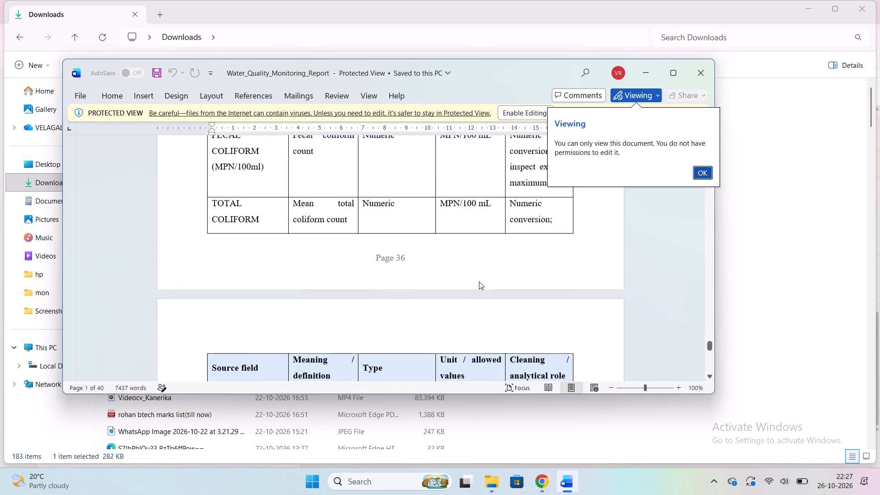
pyautogui.scroll(7, 479, 281)
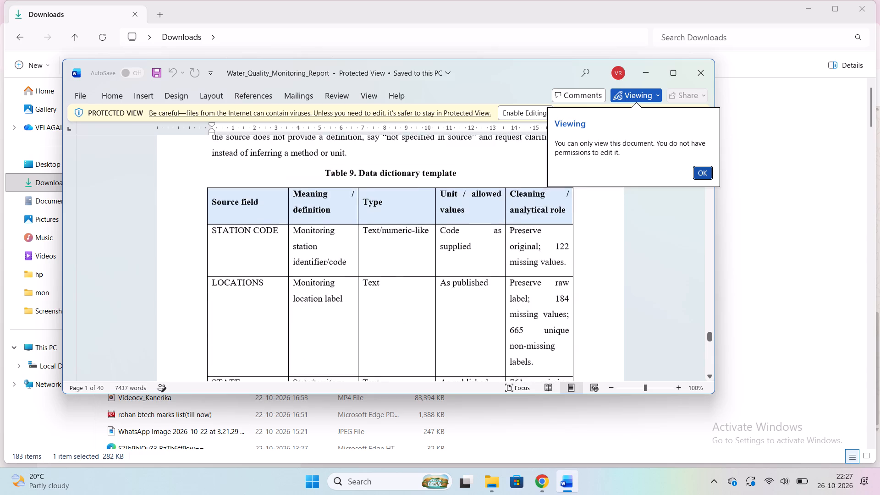
# Review the references, conclusion, future scope and Section 8 analysis results, including the tables and distribution figures.
pyautogui.scroll(4, 479, 281)
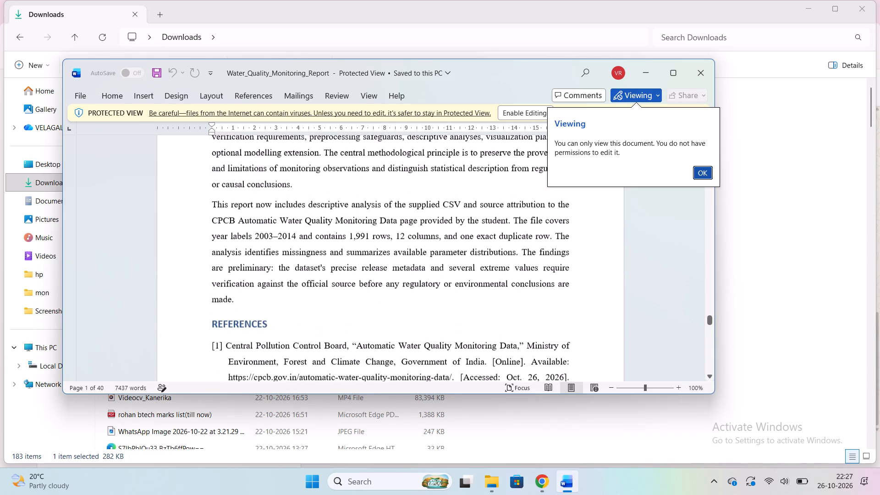
pyautogui.scroll(5, 479, 281)
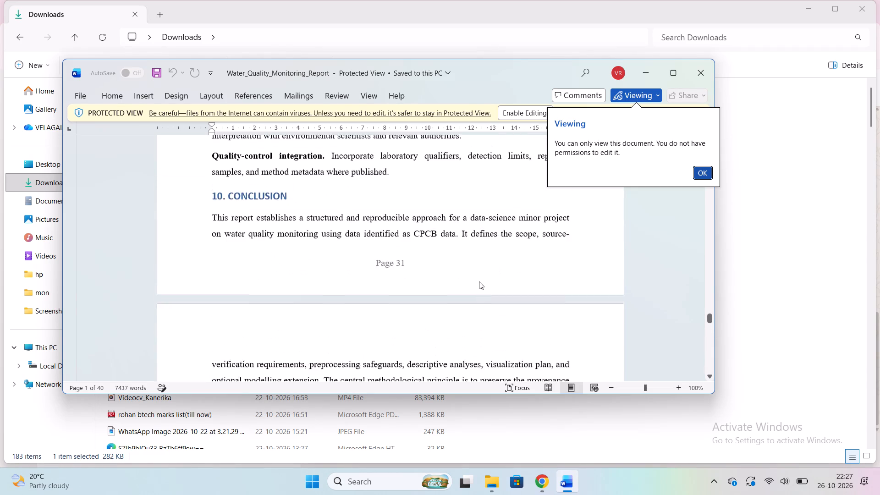
pyautogui.scroll(4, 479, 281)
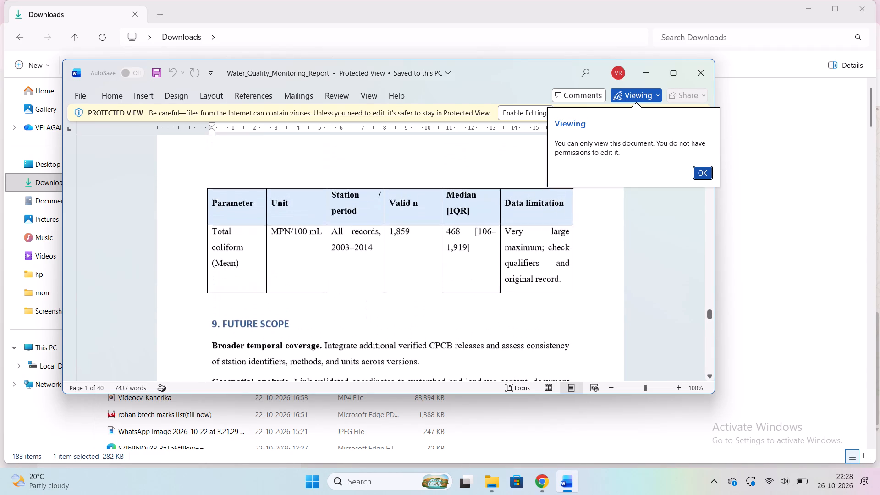
pyautogui.scroll(4, 479, 281)
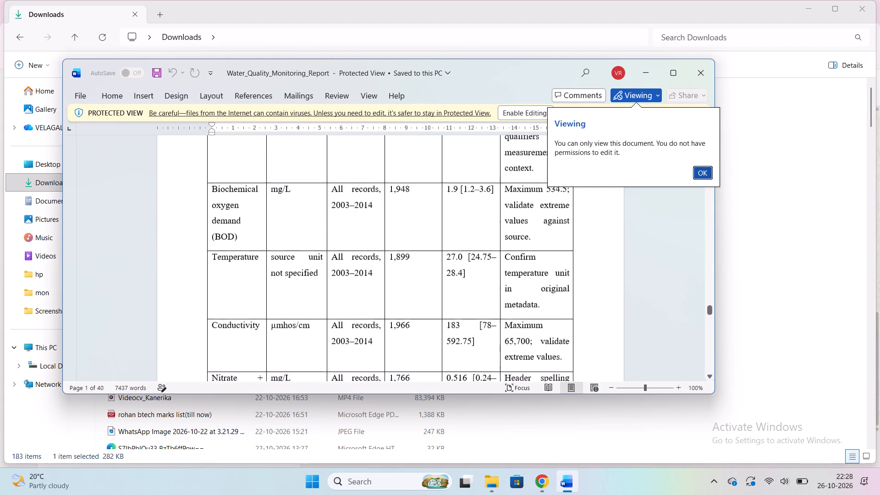
pyautogui.scroll(6, 479, 281)
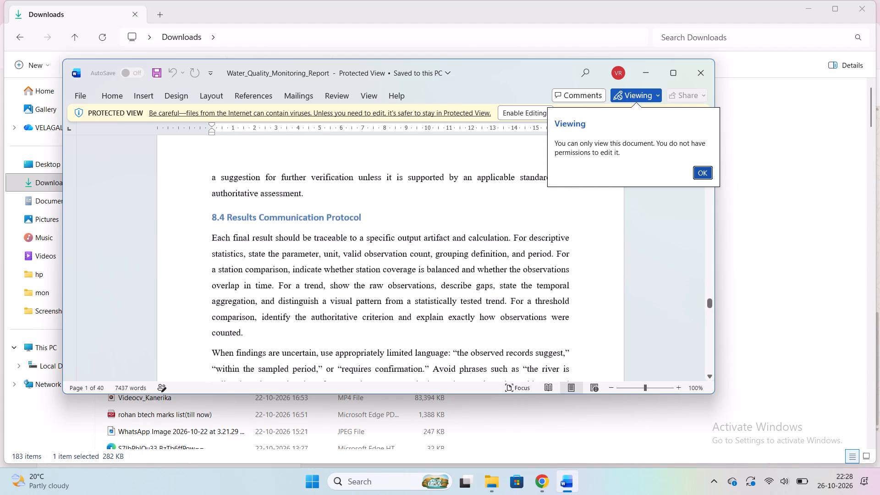
pyautogui.scroll(4, 479, 281)
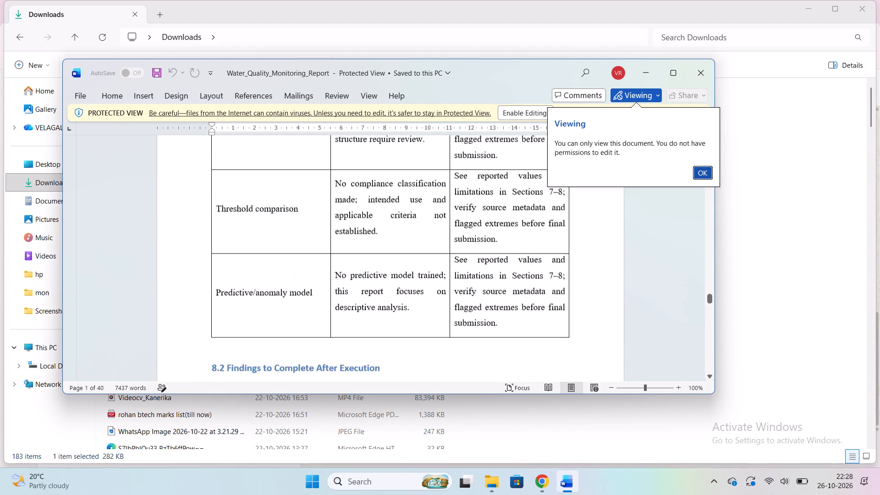
pyautogui.scroll(6, 479, 281)
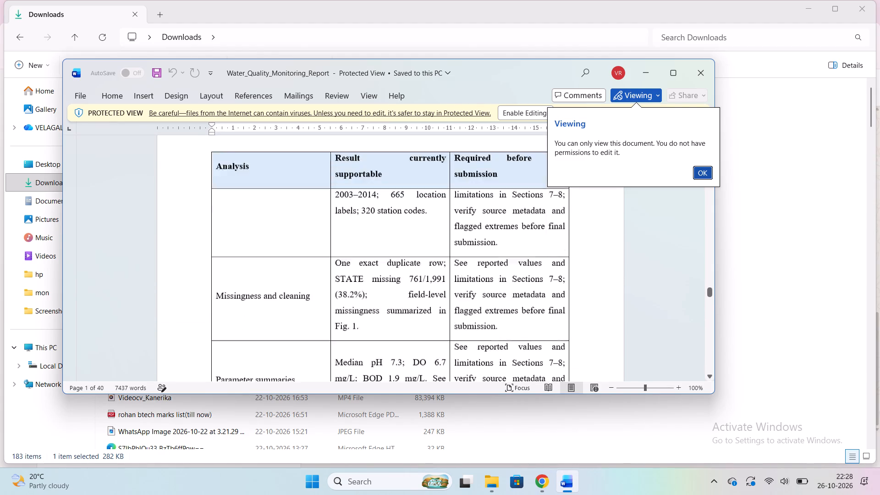
pyautogui.scroll(5, 479, 281)
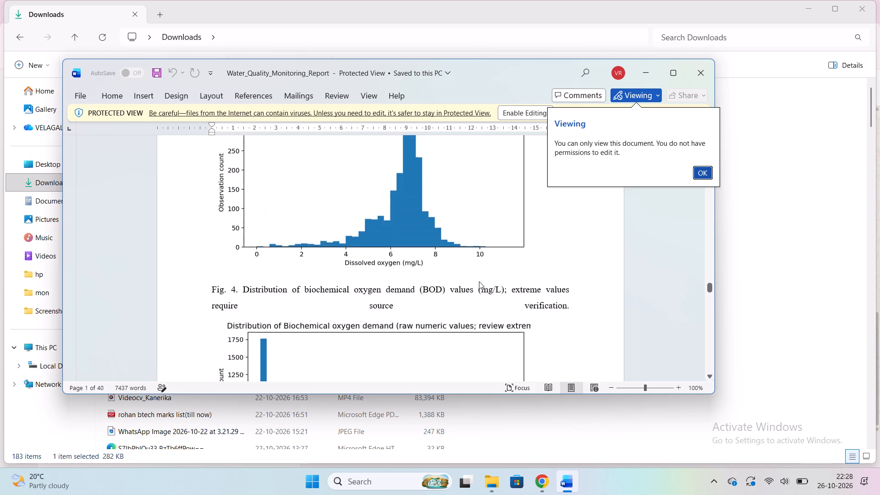
pyautogui.scroll(6, 479, 281)
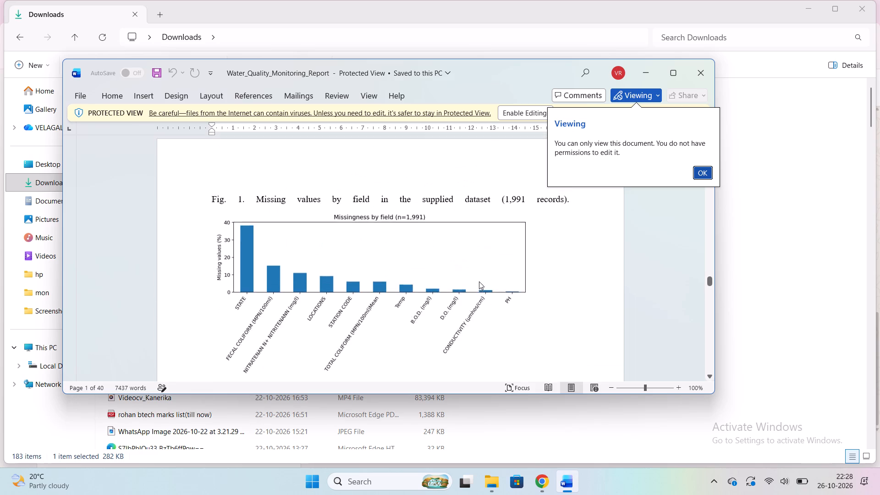
pyautogui.scroll(4, 479, 281)
pyautogui.scroll(-1, 479, 281)
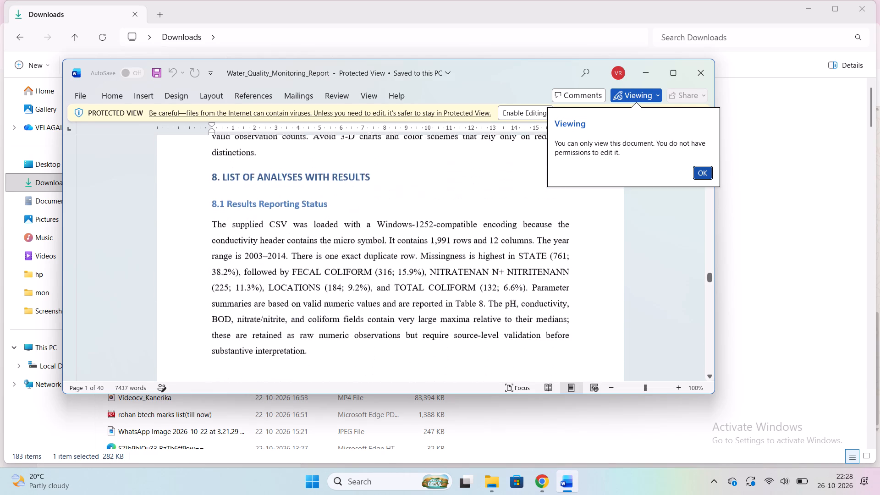
# Examine the analysis, modelling and preprocessing sections back to the dataset identification table, checking its bracketed placeholders.
pyautogui.scroll(4, 479, 281)
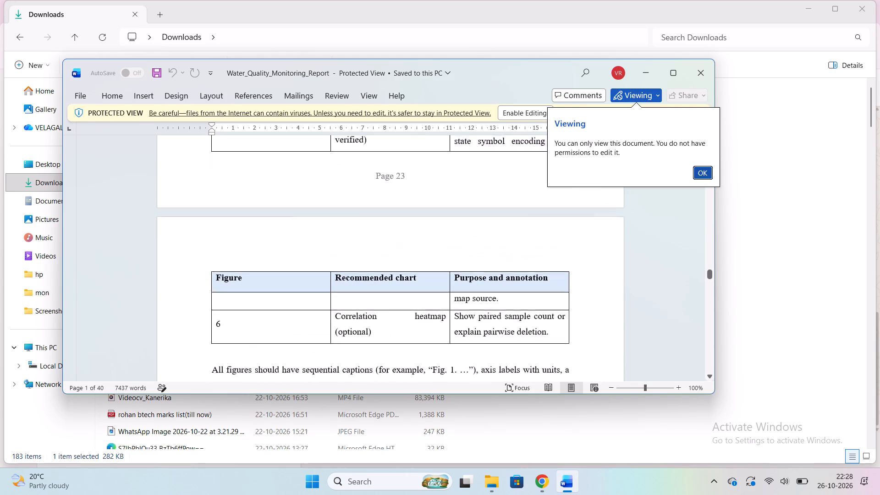
pyautogui.scroll(6, 479, 281)
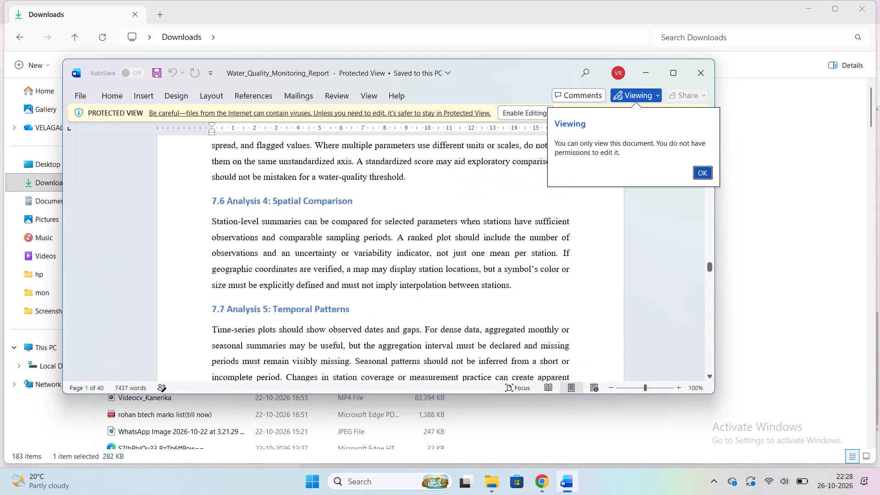
pyautogui.scroll(6, 479, 281)
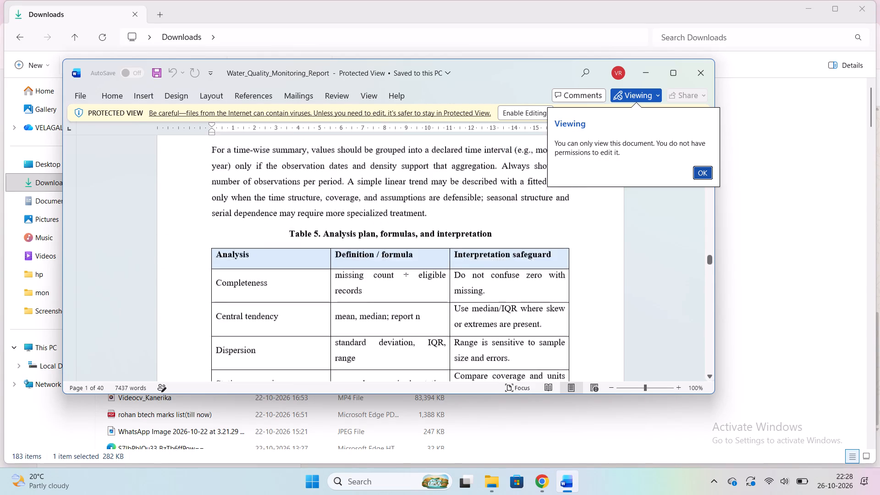
pyautogui.scroll(7, 479, 281)
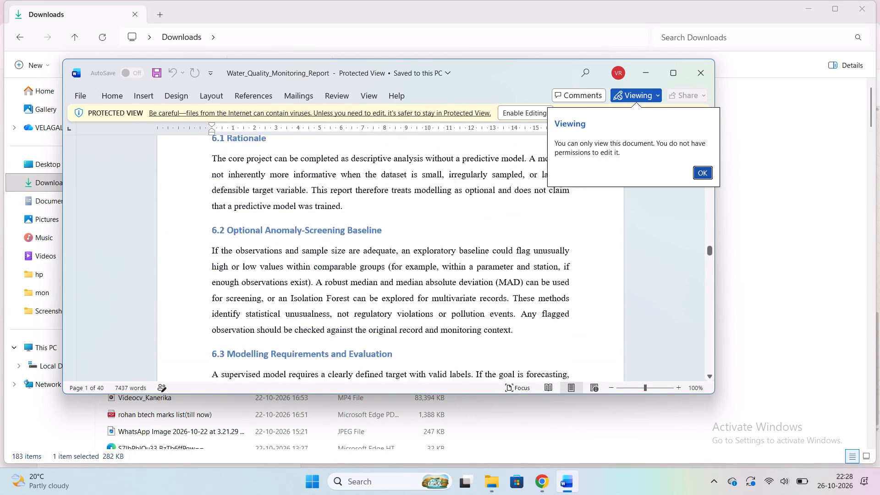
pyautogui.scroll(7, 479, 281)
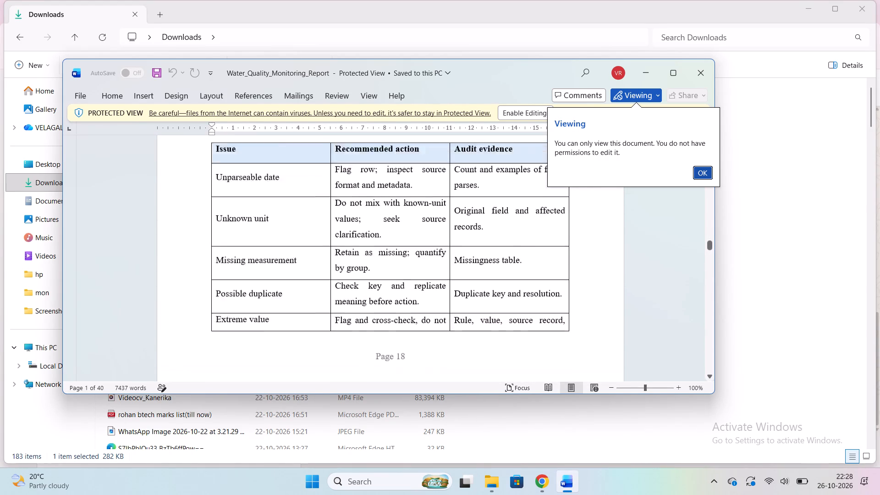
pyautogui.scroll(6, 479, 281)
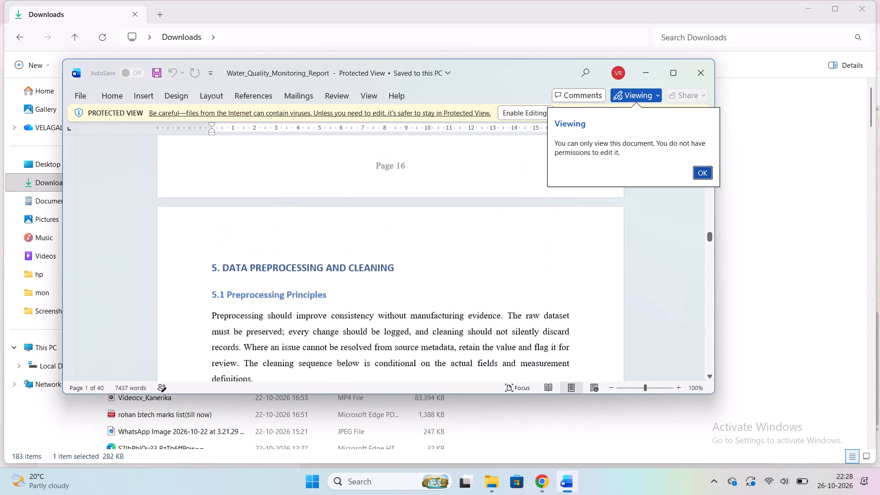
pyautogui.scroll(4, 479, 281)
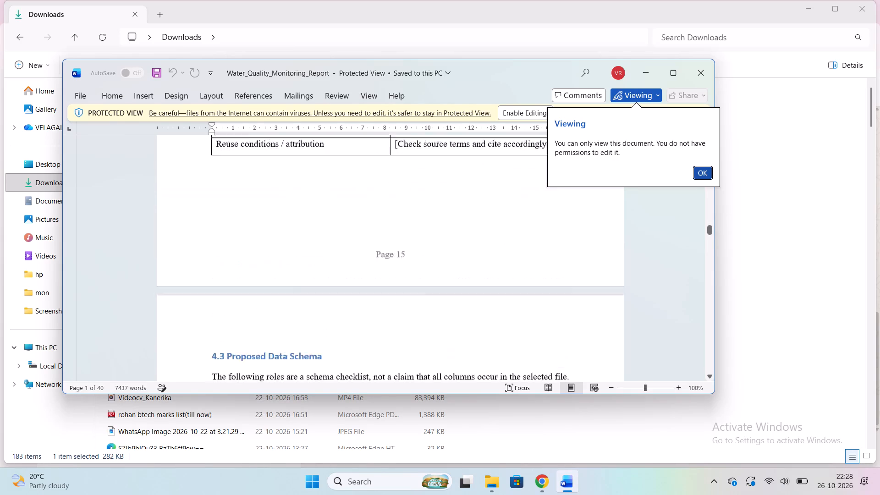
pyautogui.scroll(2, 479, 281)
pyautogui.scroll(-2, 479, 281)
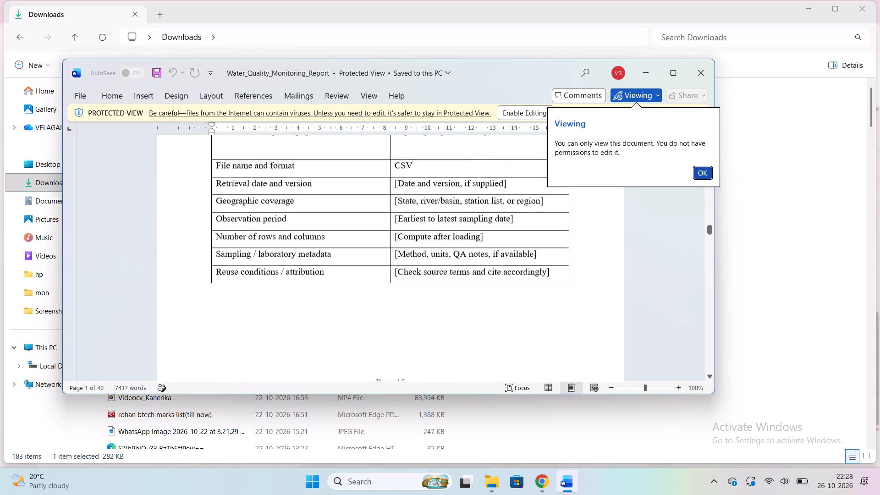
pyautogui.scroll(2, 479, 281)
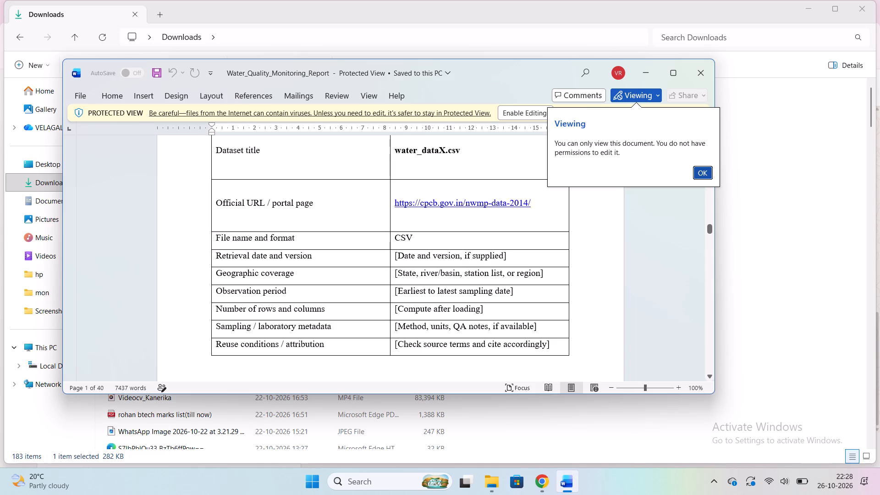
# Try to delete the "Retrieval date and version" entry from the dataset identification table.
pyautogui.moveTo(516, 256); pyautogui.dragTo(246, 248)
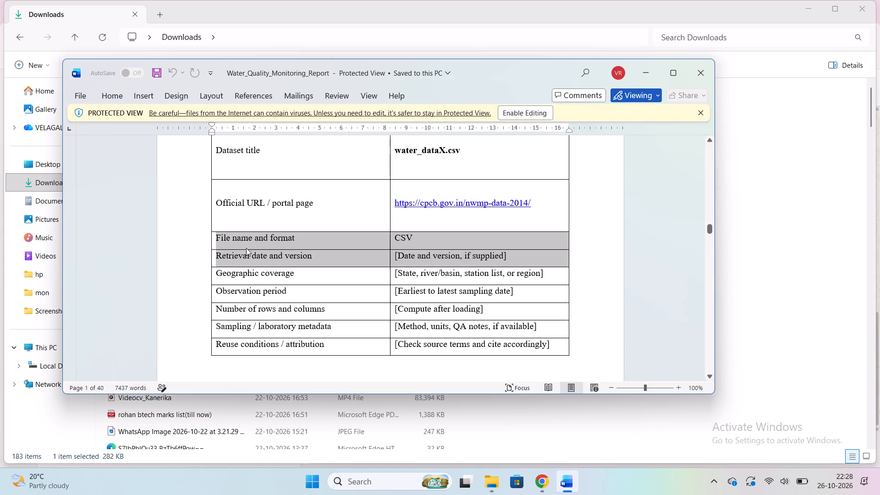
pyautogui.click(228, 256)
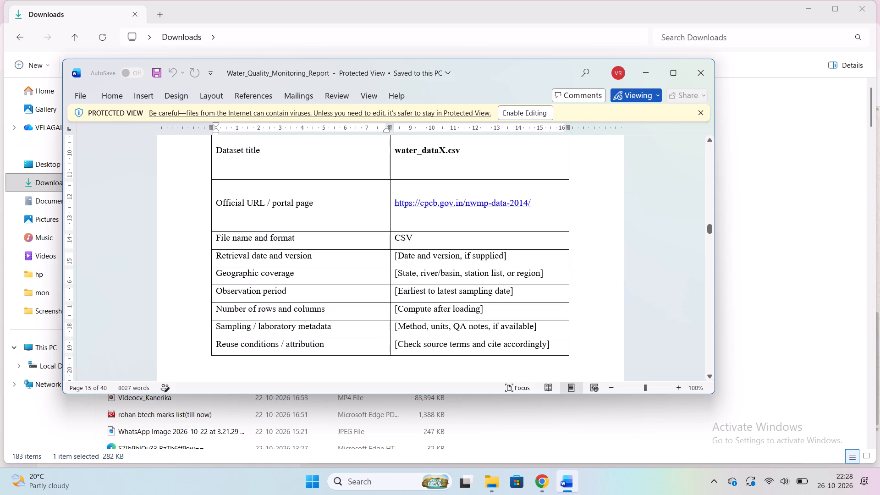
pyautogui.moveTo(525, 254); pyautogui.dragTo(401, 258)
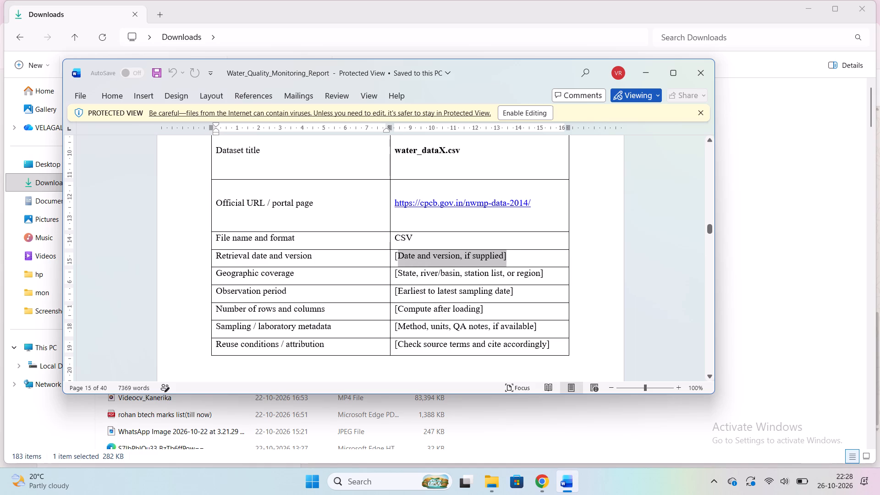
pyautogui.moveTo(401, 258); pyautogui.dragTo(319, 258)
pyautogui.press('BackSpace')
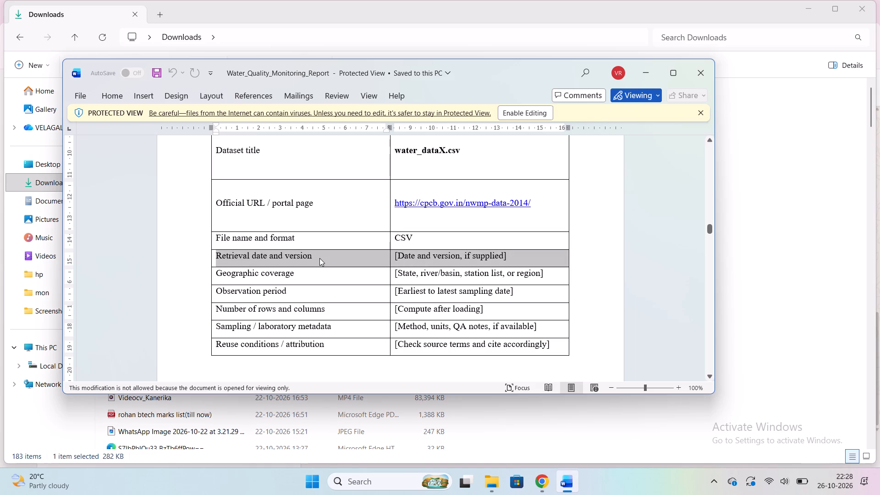
# Enable editing of the protected report document.
pyautogui.click(518, 110)
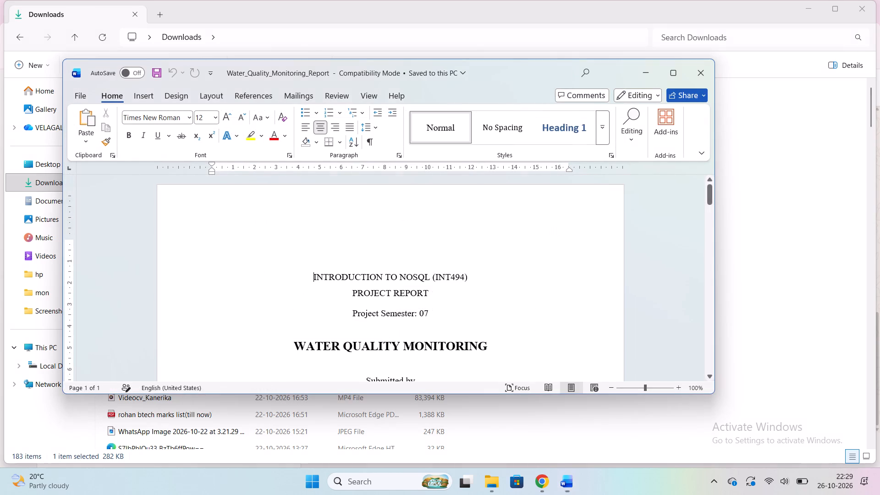
# Delete the "In Microsoft Word, right-click the table above…" instruction paragraph between the table of contents and the List of Tables heading.
pyautogui.scroll(-10, 473, 312)
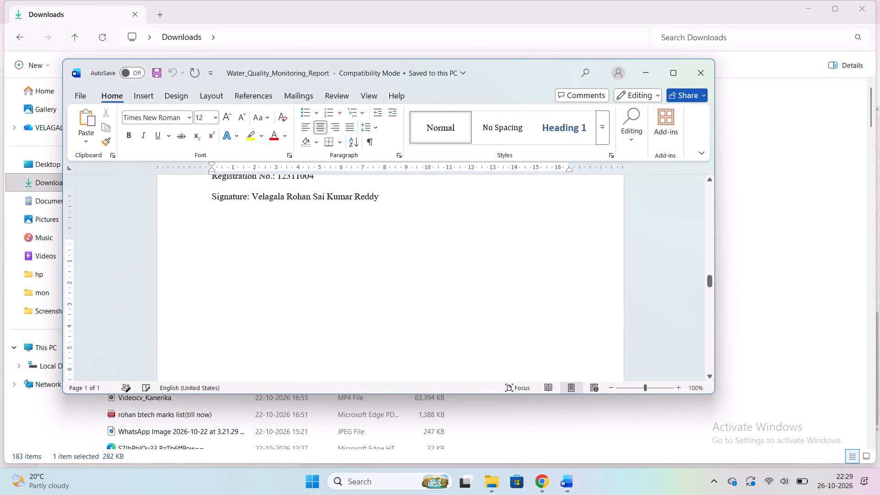
pyautogui.scroll(-10, 473, 312)
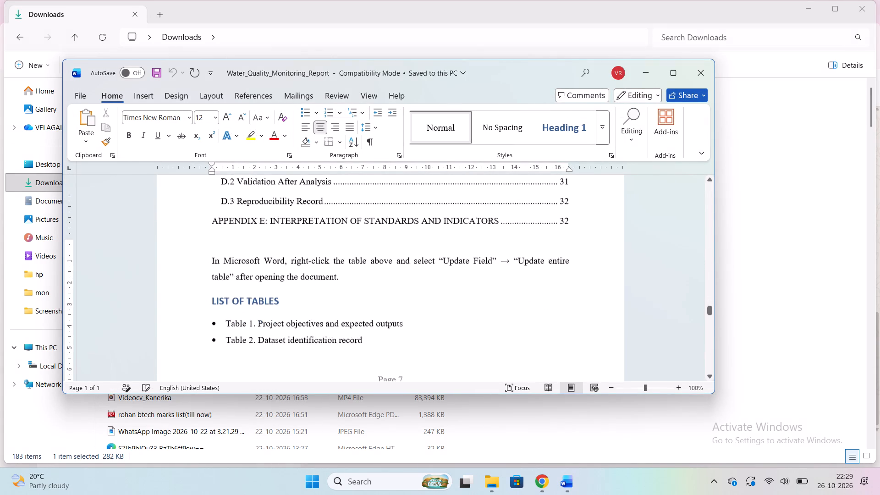
pyautogui.scroll(-1, 473, 312)
pyautogui.scroll(2, 473, 312)
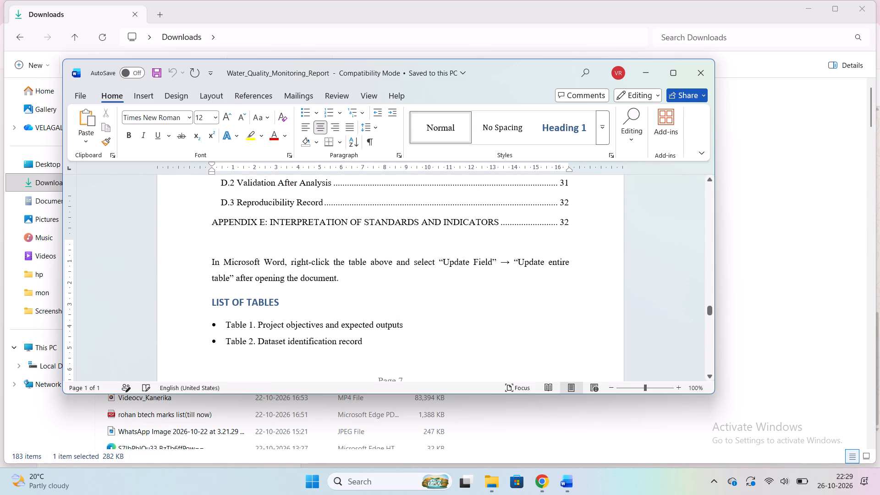
pyautogui.moveTo(344, 279); pyautogui.dragTo(333, 275)
pyautogui.moveTo(333, 275); pyautogui.dragTo(209, 257)
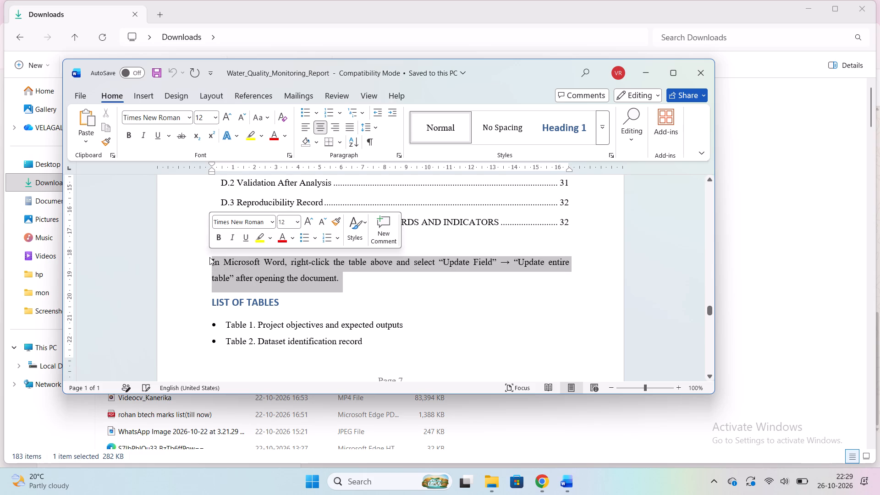
pyautogui.press('BackSpace')
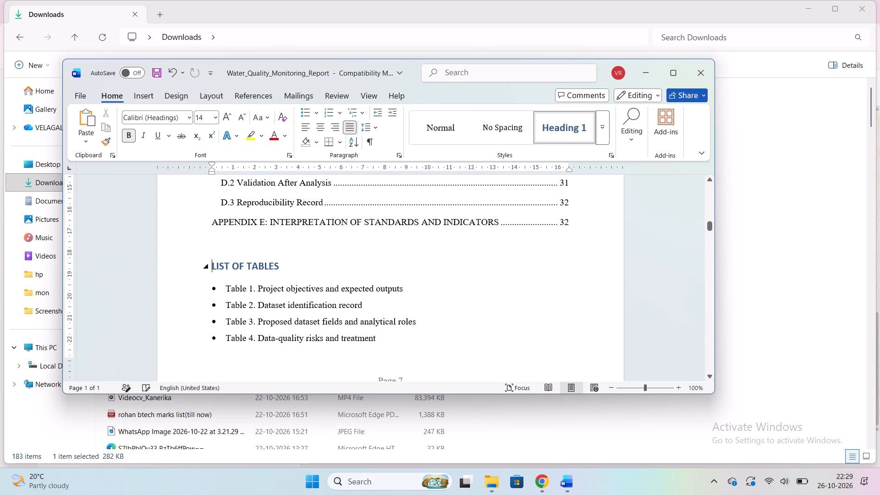
# Insert three blank lines before the List of Tables heading to push it down.
pyautogui.press('Return')
pyautogui.press('Return')
pyautogui.press('Return')
# Review the list of tables, introduction, objectives, research questions, scope and existing-system sections for leftover template text.
pyautogui.scroll(-1, 209, 257)
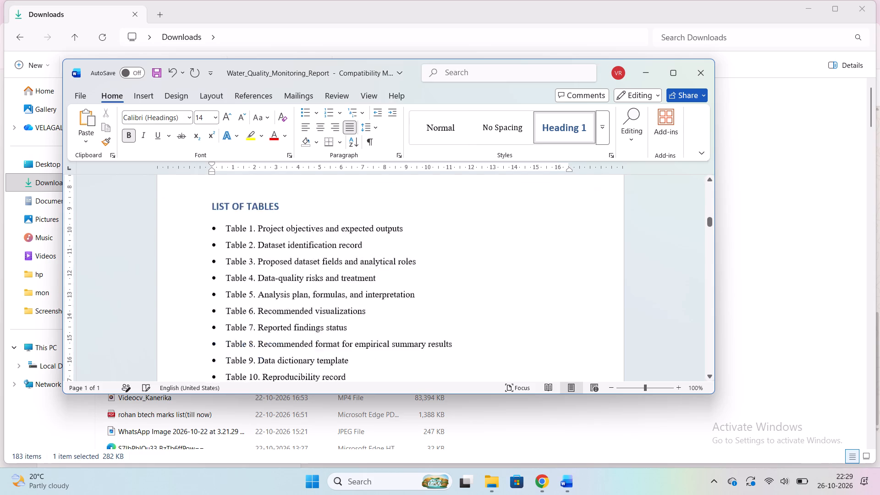
pyautogui.scroll(-4, 209, 257)
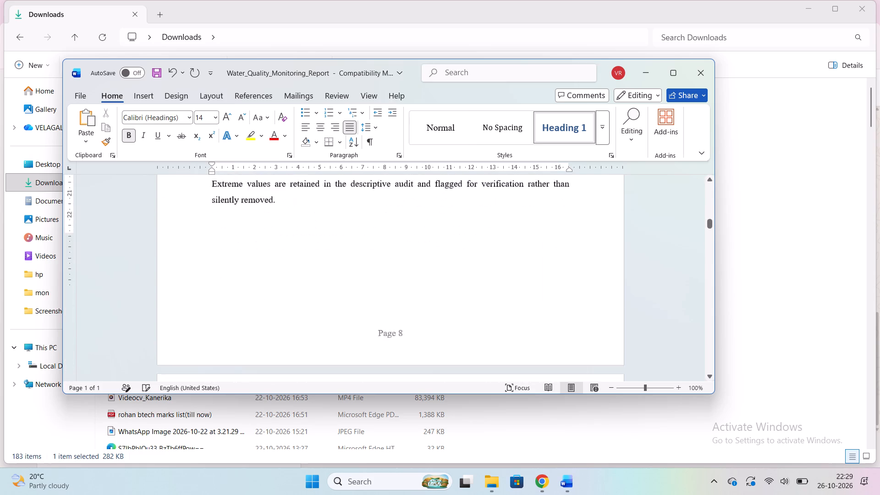
pyautogui.scroll(-4, 209, 257)
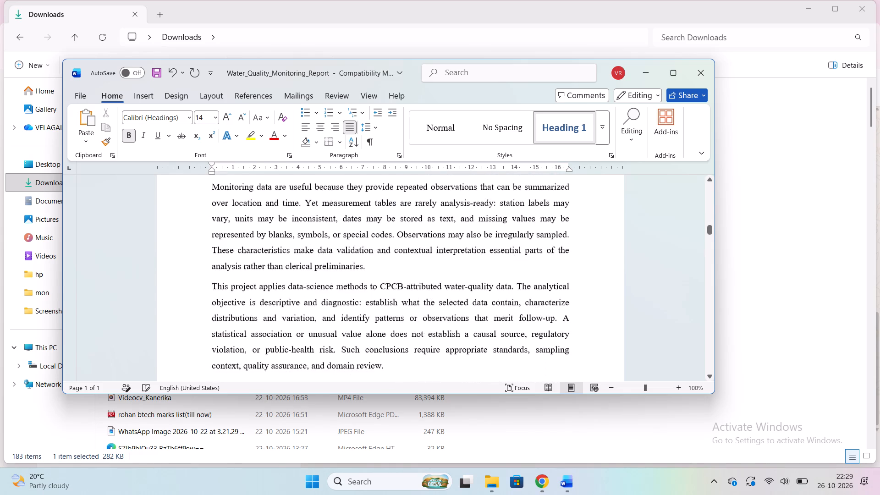
pyautogui.scroll(-4, 209, 257)
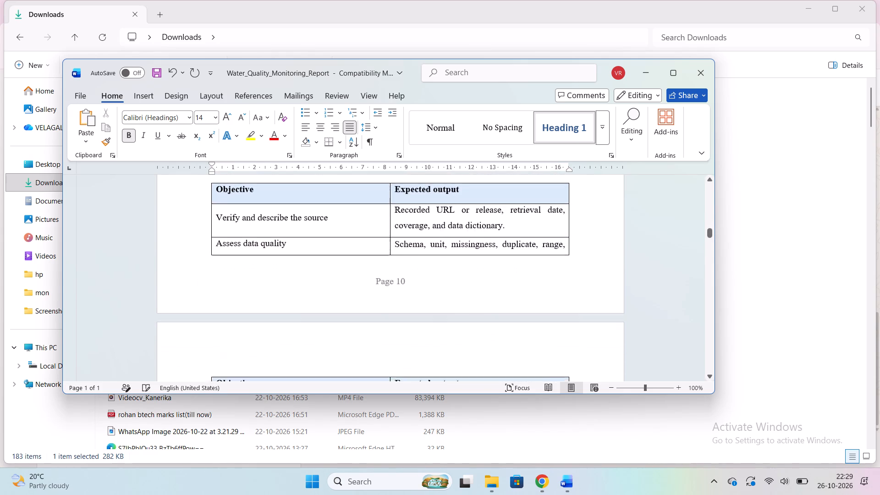
pyautogui.scroll(-1, 209, 257)
pyautogui.scroll(2, 209, 257)
pyautogui.scroll(-2, 209, 257)
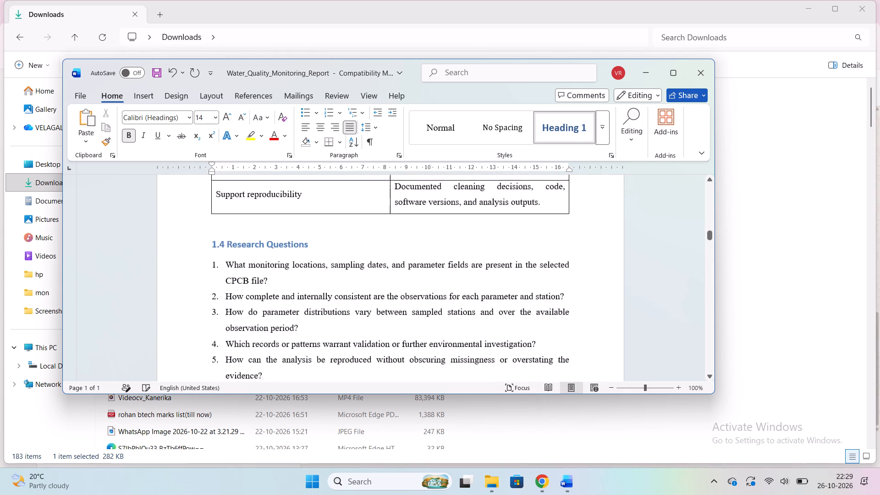
pyautogui.scroll(-4, 209, 257)
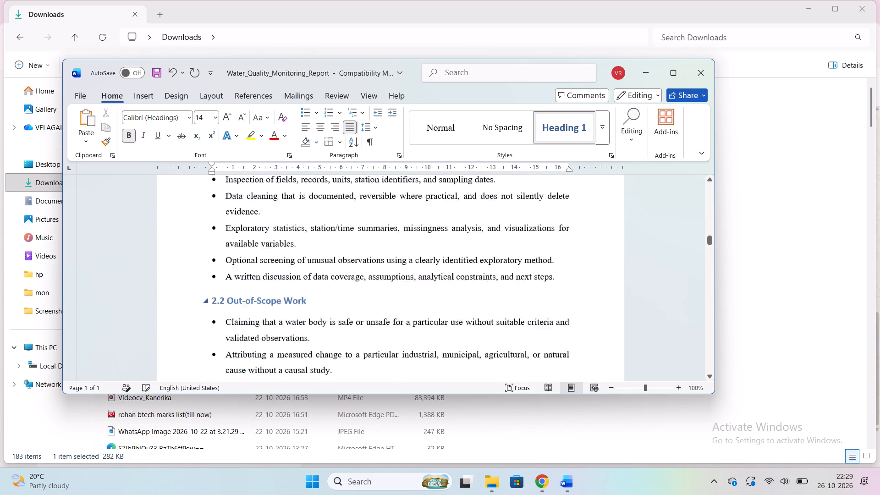
pyautogui.scroll(-4, 209, 257)
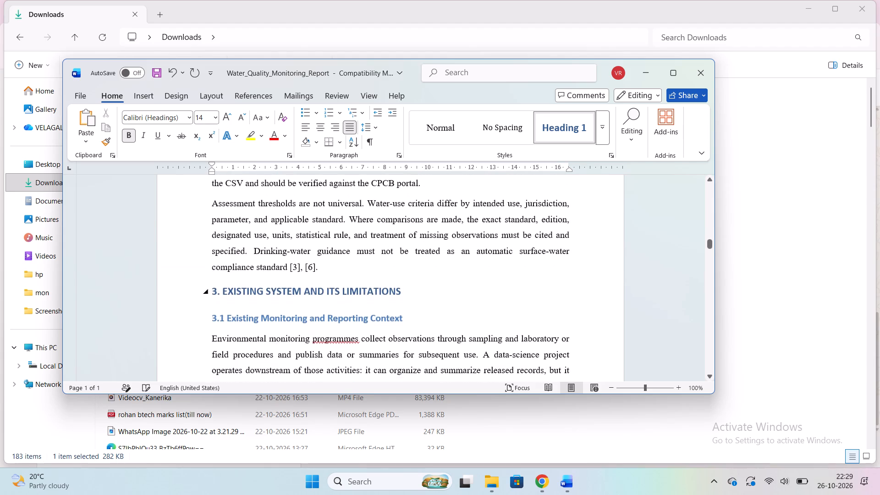
pyautogui.scroll(-4, 209, 257)
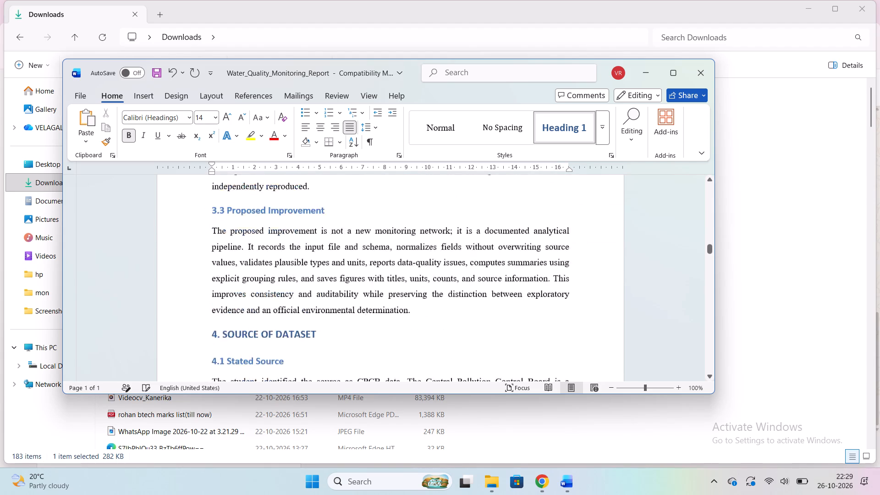
# Examine Section 4, Source of Dataset, from the stated source text through the placeholder rows of Table 2.
pyautogui.scroll(-3, 209, 257)
pyautogui.scroll(1, 209, 257)
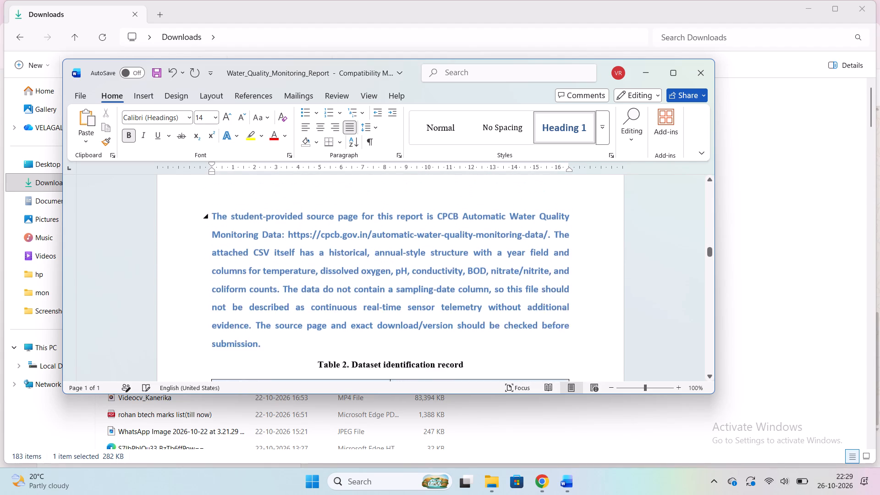
pyautogui.scroll(5, 209, 257)
pyautogui.scroll(-1, 209, 257)
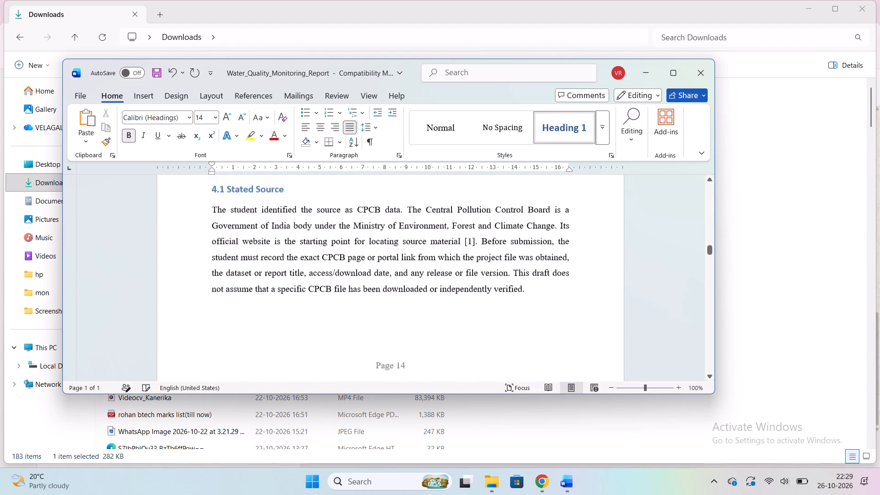
pyautogui.scroll(-3, 209, 257)
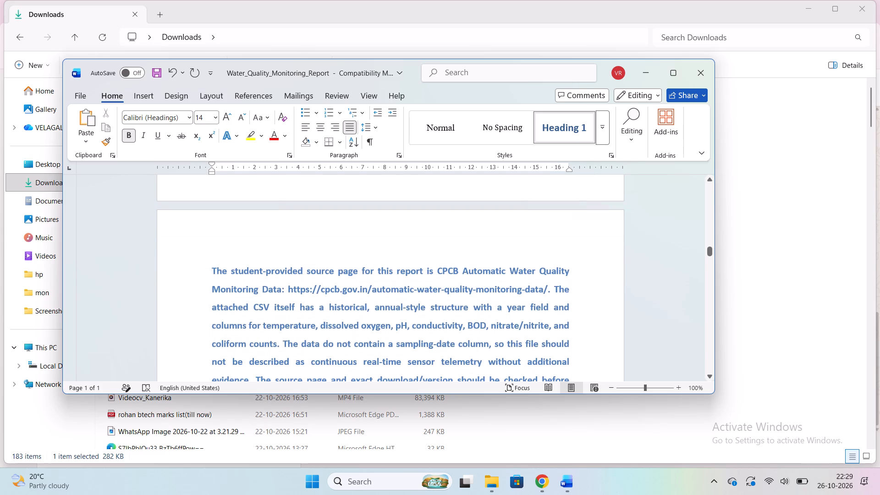
pyautogui.scroll(-2, 209, 257)
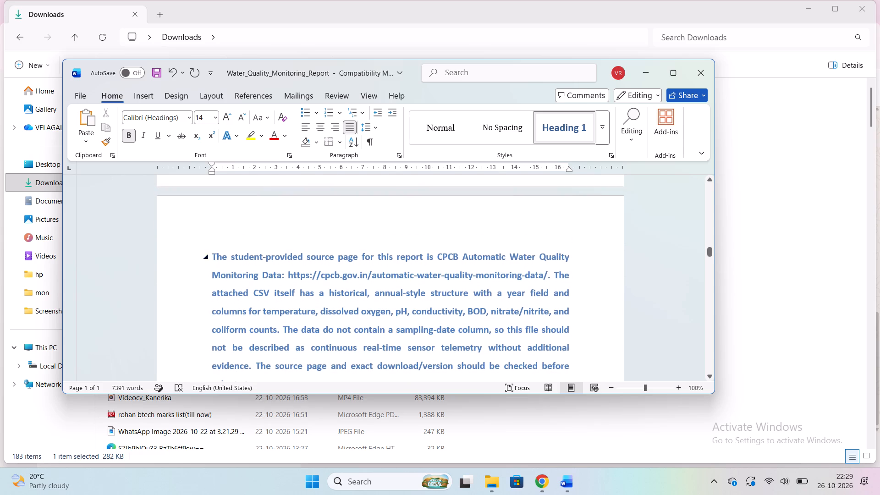
pyautogui.scroll(-4, 209, 257)
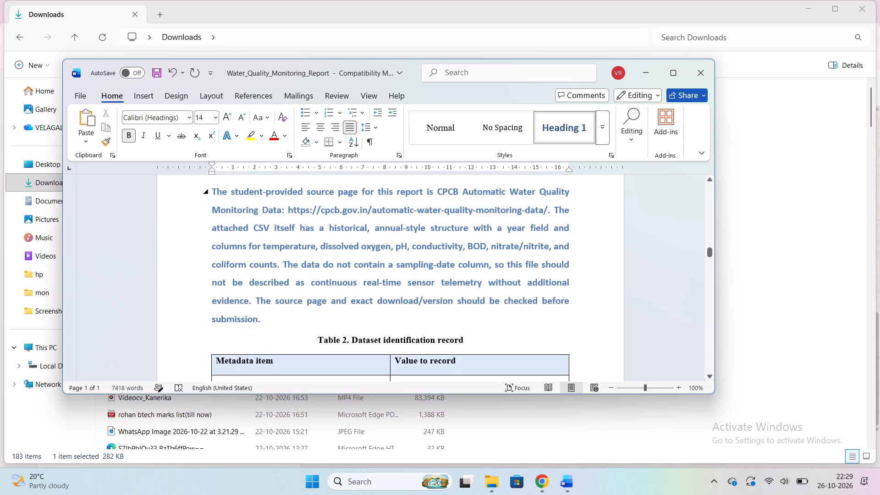
pyautogui.scroll(-2, 209, 257)
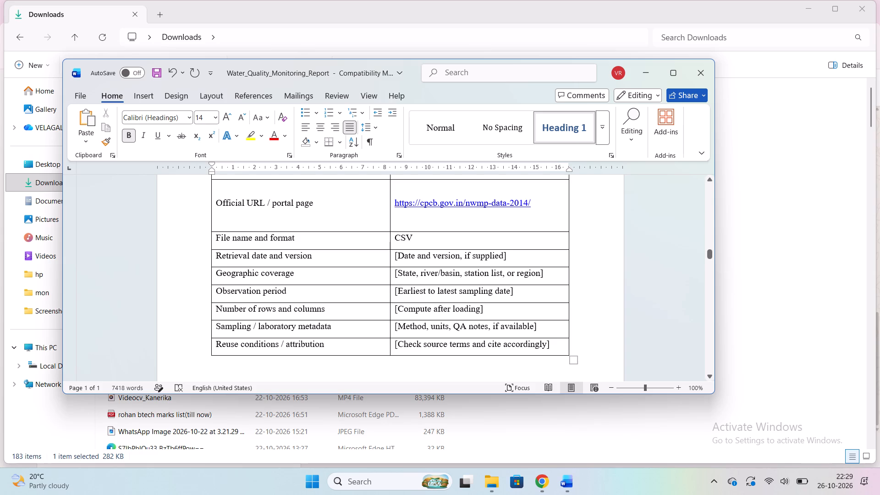
# Delete the entire "Retrieval date and version" row from the dataset identification table.
pyautogui.moveTo(218, 255); pyautogui.dragTo(484, 274)
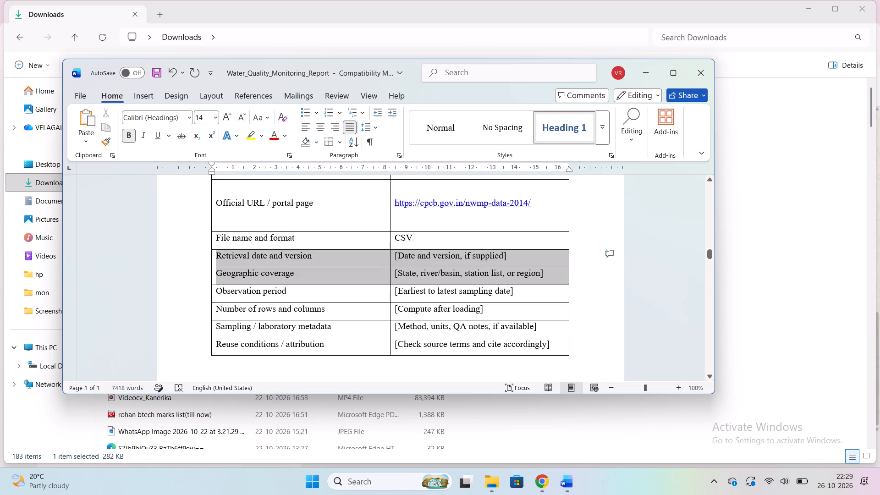
pyautogui.moveTo(484, 274); pyautogui.dragTo(523, 260)
pyautogui.press('BackSpace')
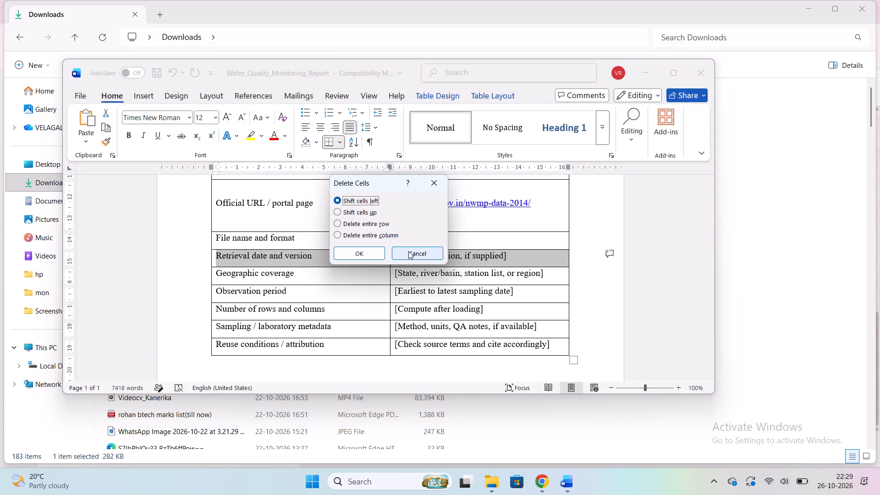
pyautogui.click(338, 225)
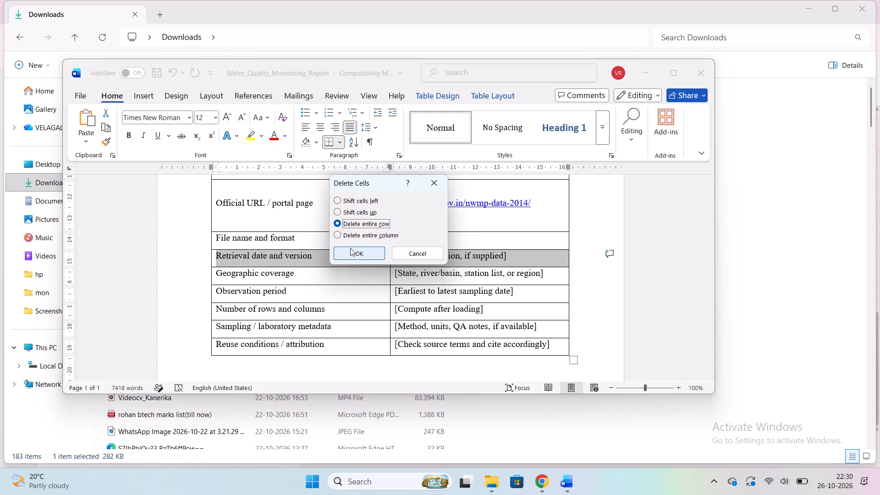
pyautogui.click(350, 248)
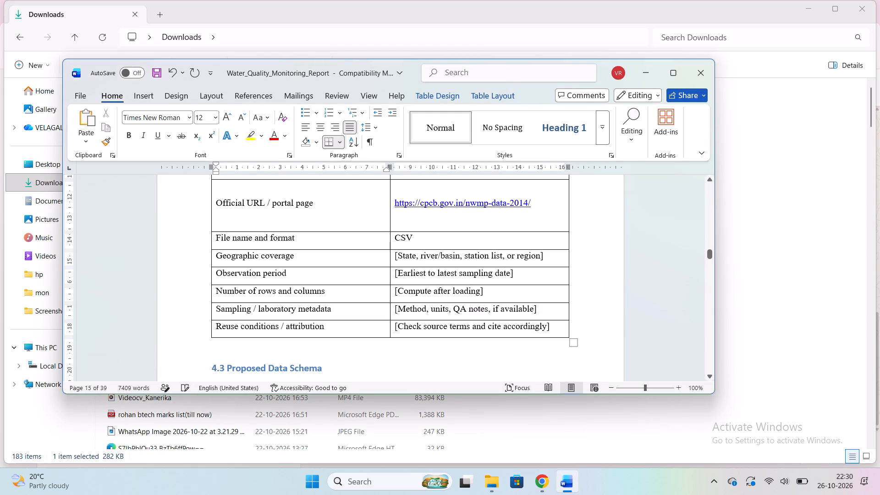
# Delete the entire "Observation period" row from the dataset identification table.
pyautogui.moveTo(541, 274); pyautogui.dragTo(455, 286)
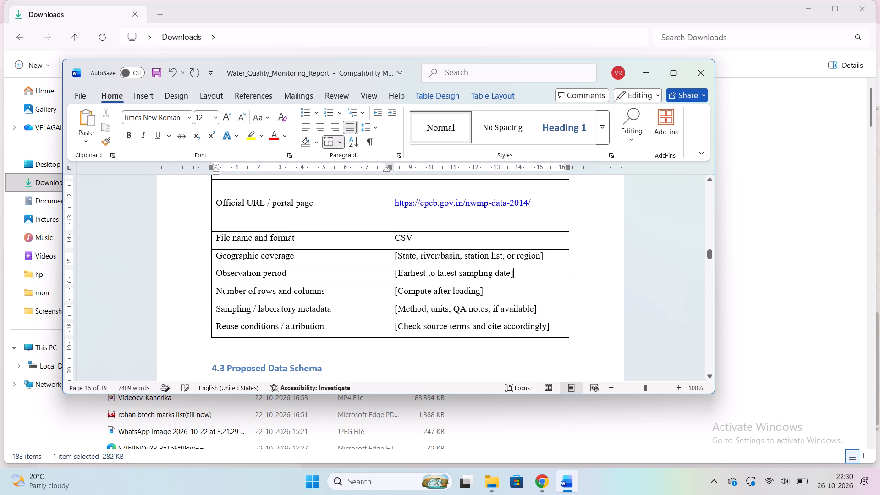
pyautogui.moveTo(455, 286); pyautogui.dragTo(353, 271)
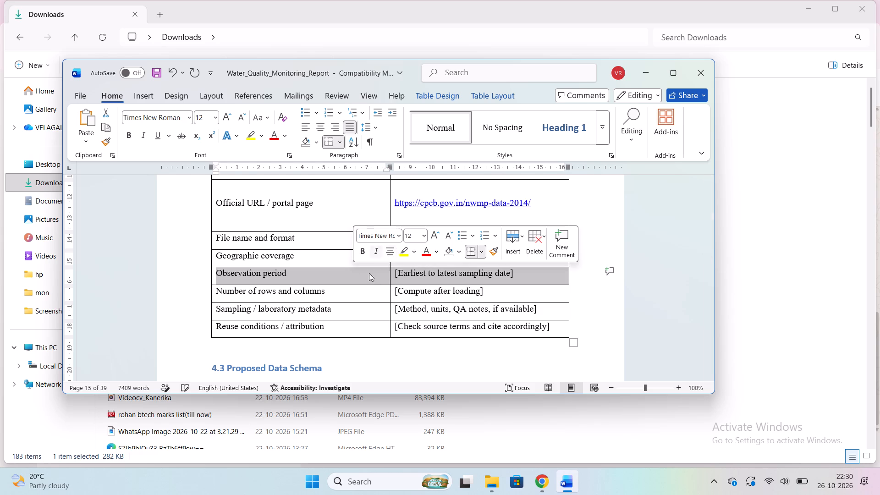
pyautogui.press('BackSpace')
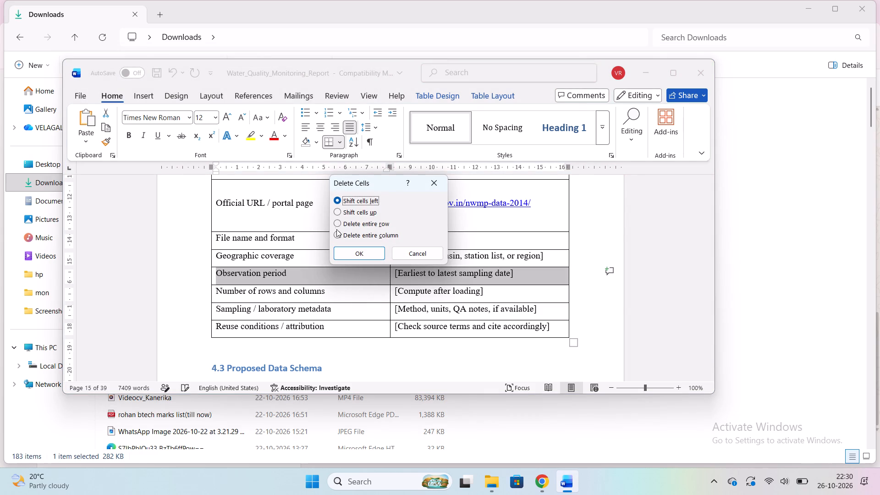
pyautogui.click(335, 222)
pyautogui.click(353, 252)
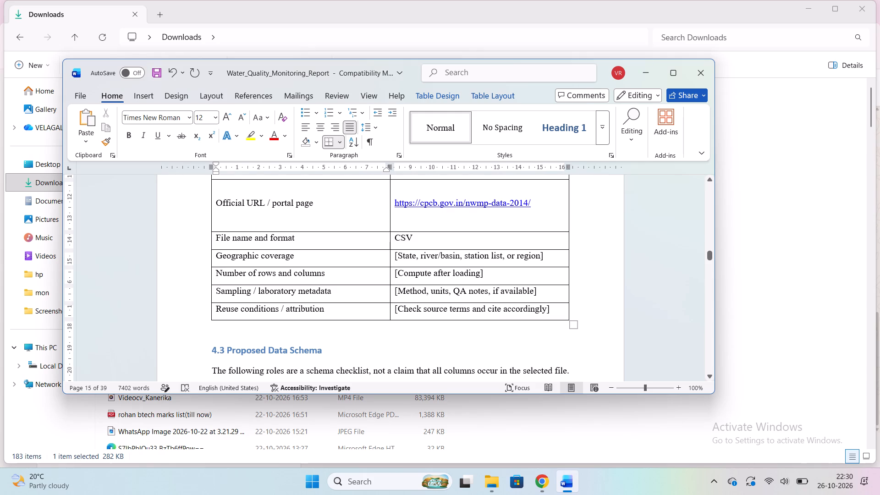
# Delete the entire "Number of rows and columns" row from the dataset identification table.
pyautogui.moveTo(505, 277); pyautogui.dragTo(338, 272)
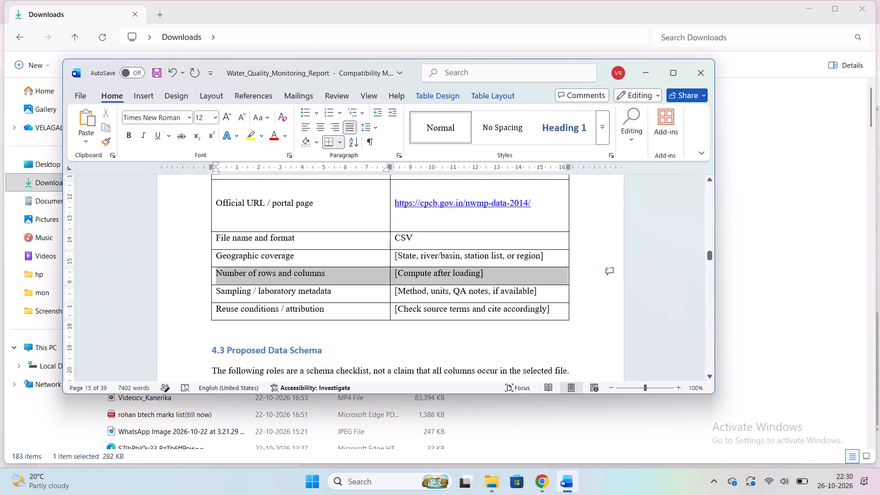
pyautogui.moveTo(338, 272); pyautogui.dragTo(337, 272)
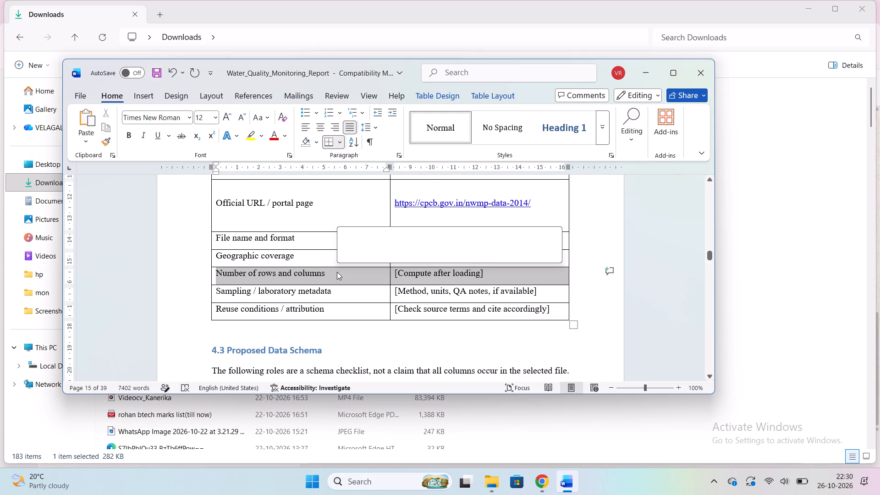
pyautogui.press('BackSpace')
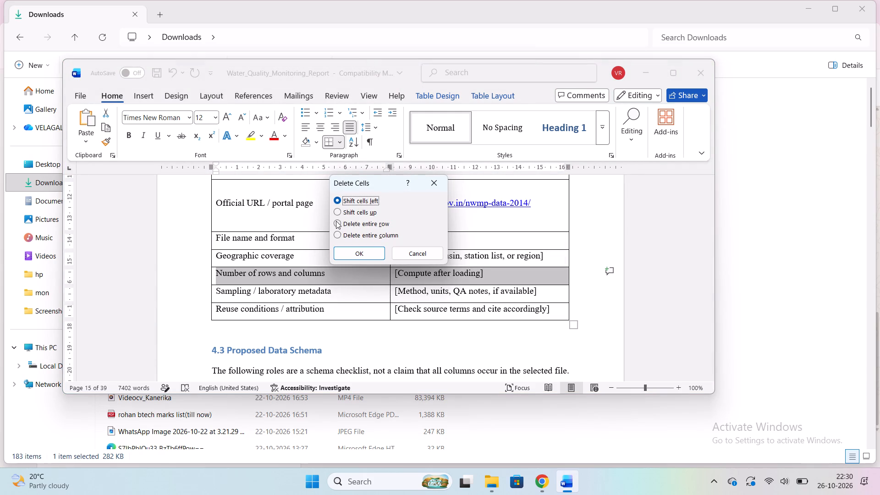
pyautogui.click(336, 222)
pyautogui.click(346, 251)
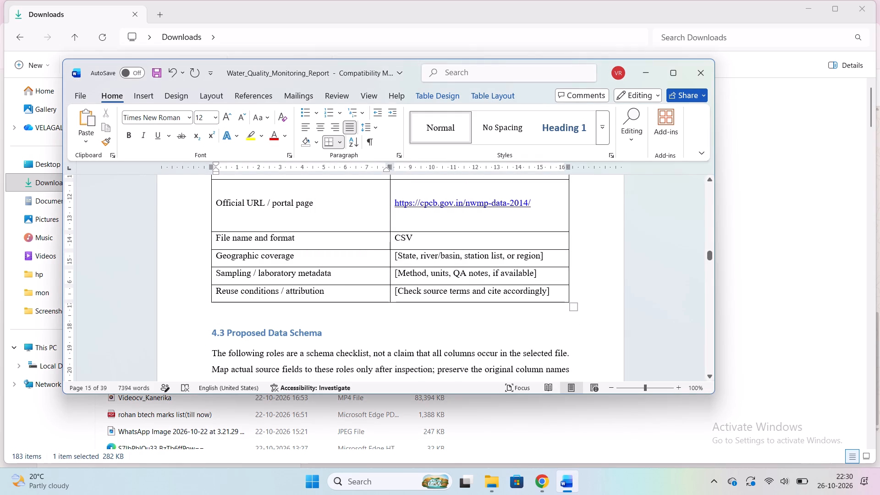
# Delete the entire "Sampling / laboratory metadata" row from the dataset identification table.
pyautogui.moveTo(548, 275); pyautogui.dragTo(394, 277)
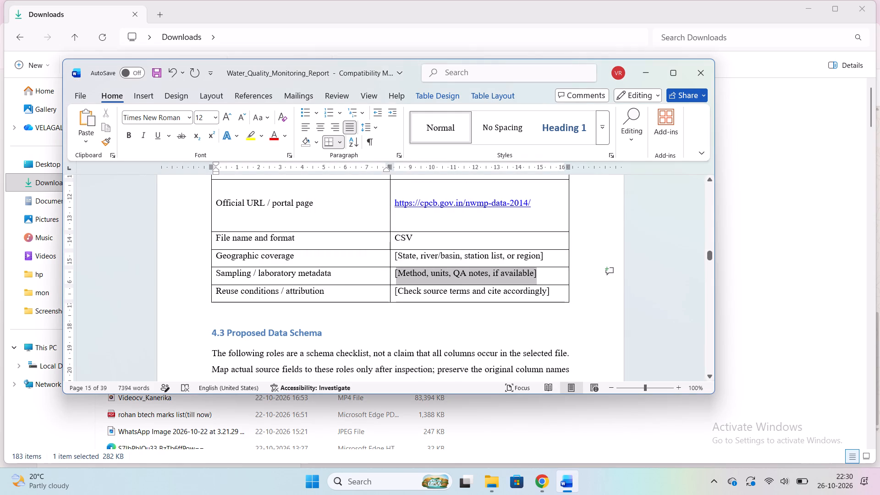
pyautogui.moveTo(394, 277); pyautogui.dragTo(385, 278)
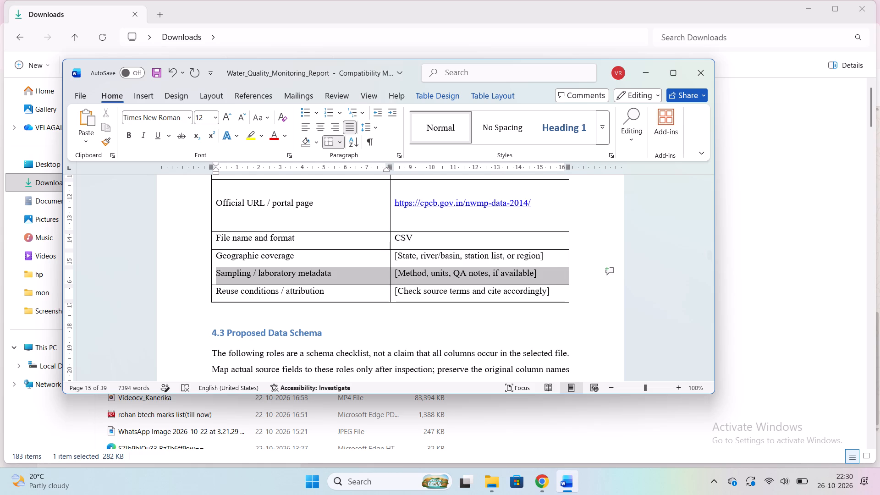
pyautogui.moveTo(385, 278); pyautogui.dragTo(385, 280)
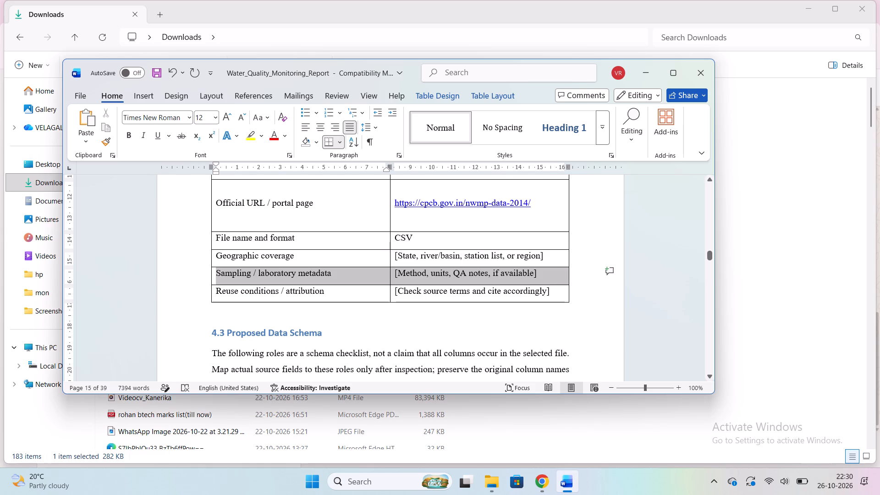
pyautogui.moveTo(385, 280); pyautogui.dragTo(386, 280)
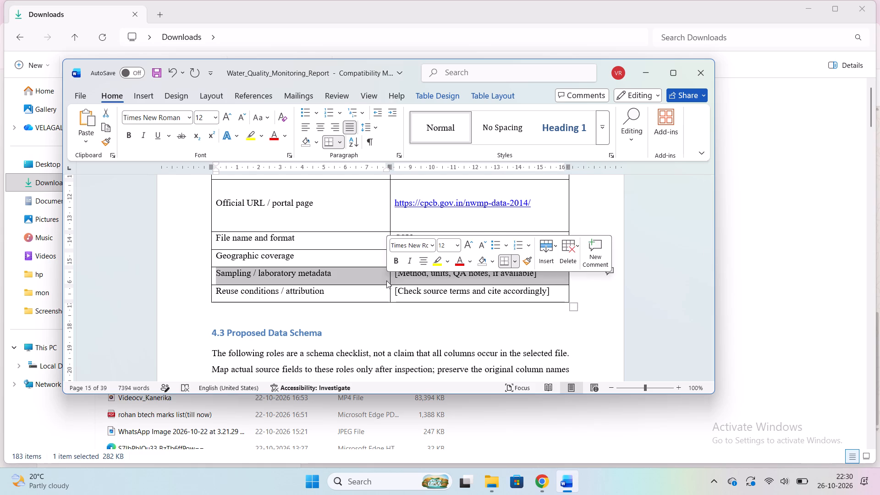
pyautogui.press('BackSpace')
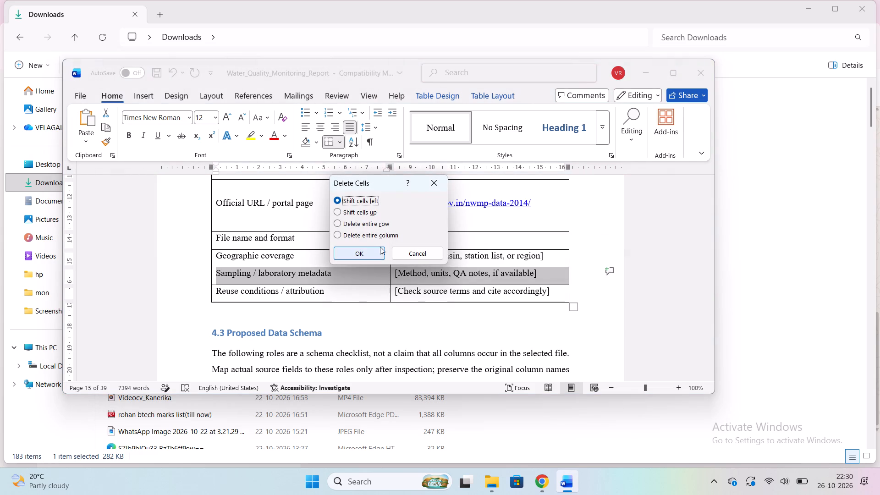
pyautogui.click(362, 224)
pyautogui.click(358, 251)
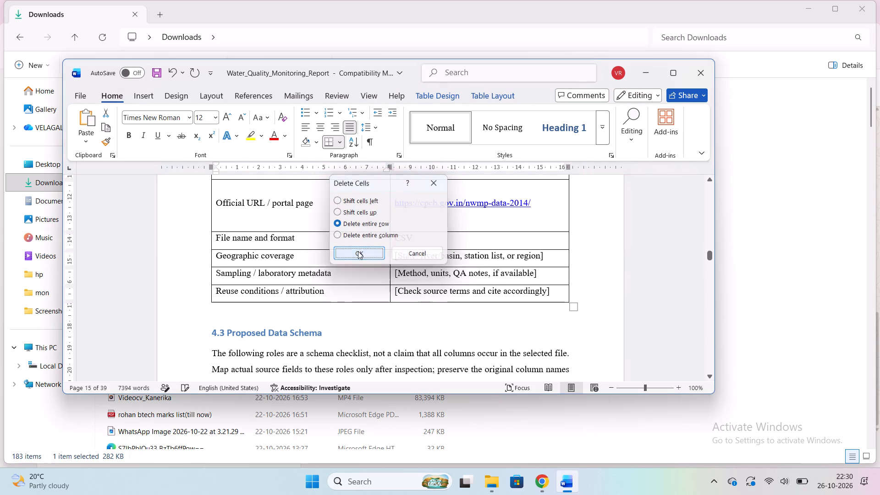
# Delete the entire "Reuse conditions / attribution" row from the dataset identification table.
pyautogui.moveTo(552, 276); pyautogui.dragTo(295, 276)
pyautogui.press('BackSpace')
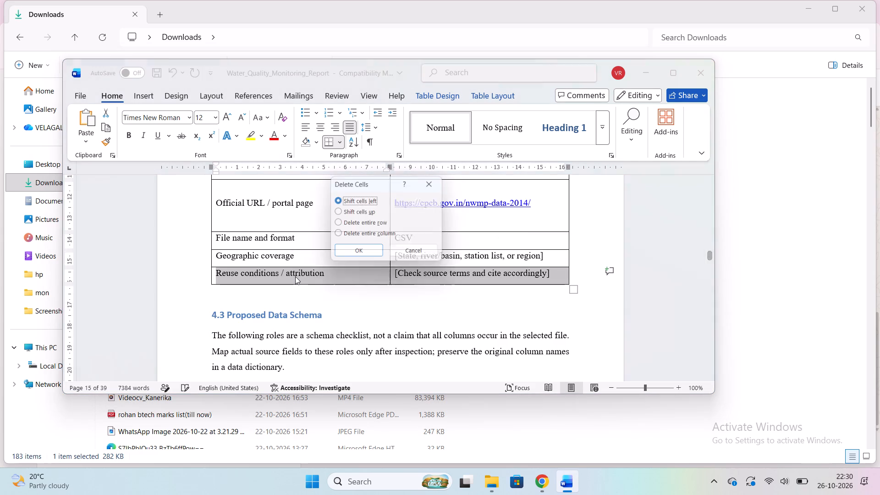
pyautogui.click(338, 224)
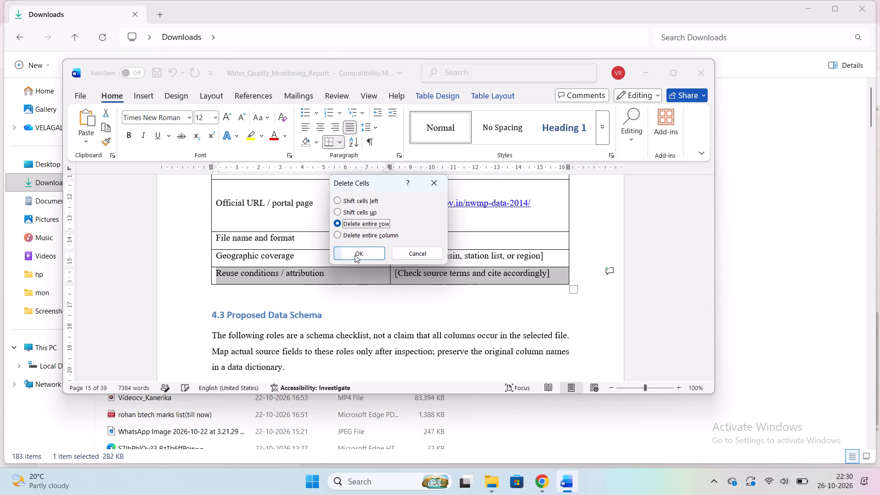
pyautogui.click(355, 255)
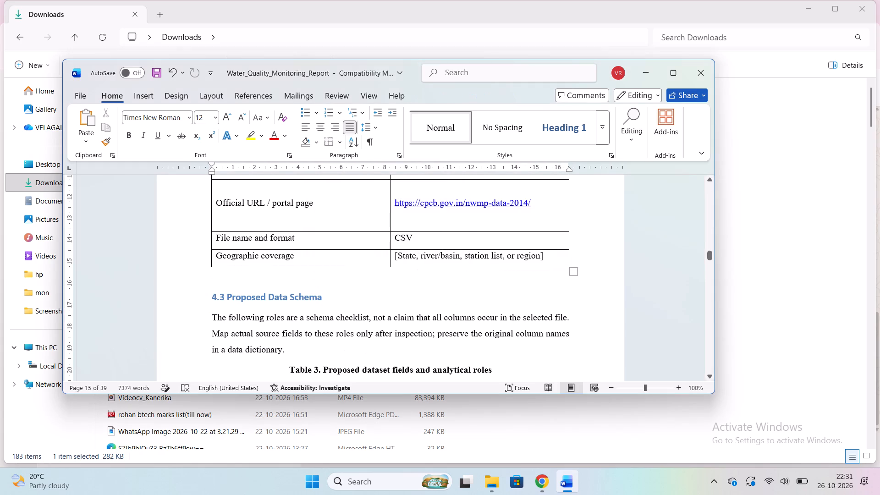
# Remove the square brackets around "State, river/basin, station list, or region" in the Geographic coverage row.
pyautogui.click(545, 260)
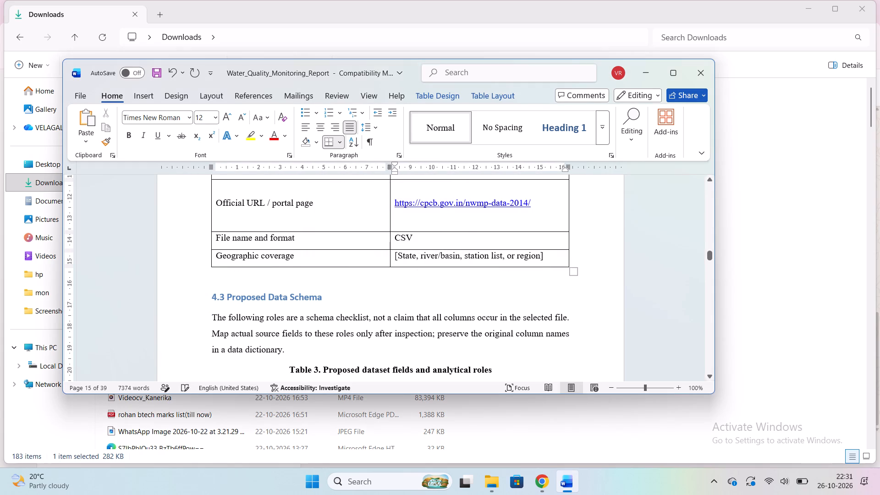
pyautogui.click(545, 260)
pyautogui.press('BackSpace')
pyautogui.click(400, 258)
pyautogui.press('BackSpace')
# Review the rest of the report, including the appendices, references, conclusion and results tables.
pyautogui.scroll(8, 400, 258)
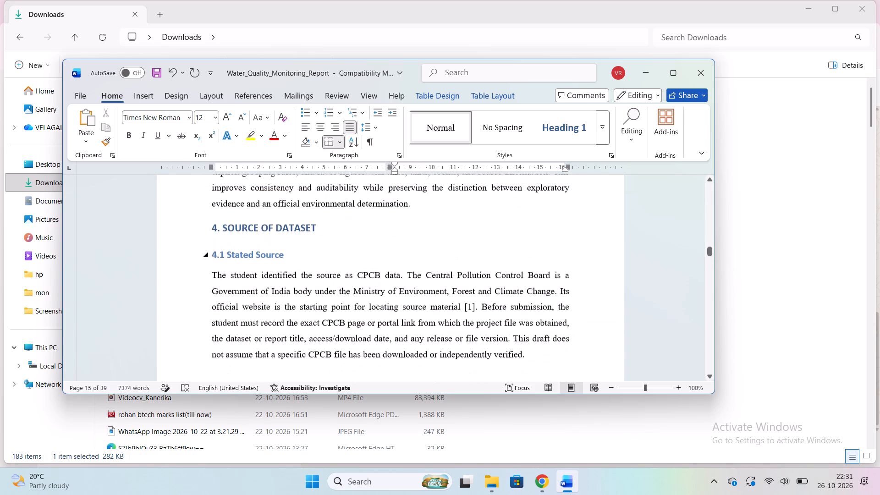
pyautogui.scroll(5, 400, 258)
pyautogui.scroll(20, 400, 258)
pyautogui.scroll(20, 400, 258)
pyautogui.scroll(20, 400, 258)
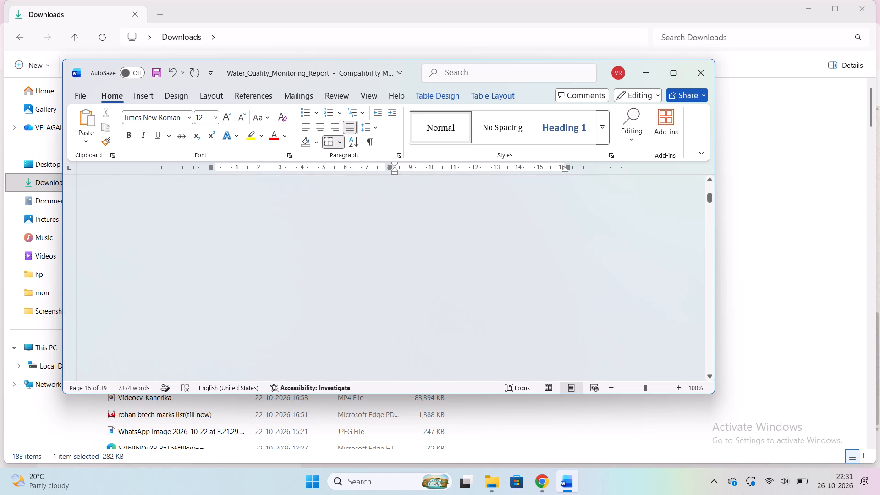
pyautogui.scroll(15, 400, 258)
pyautogui.scroll(6, 400, 258)
pyautogui.scroll(-15, 400, 258)
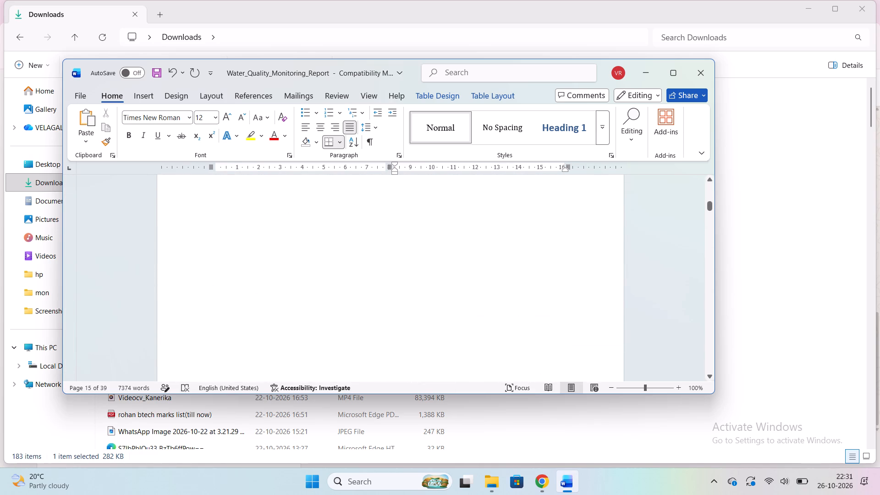
pyautogui.scroll(-18, 400, 258)
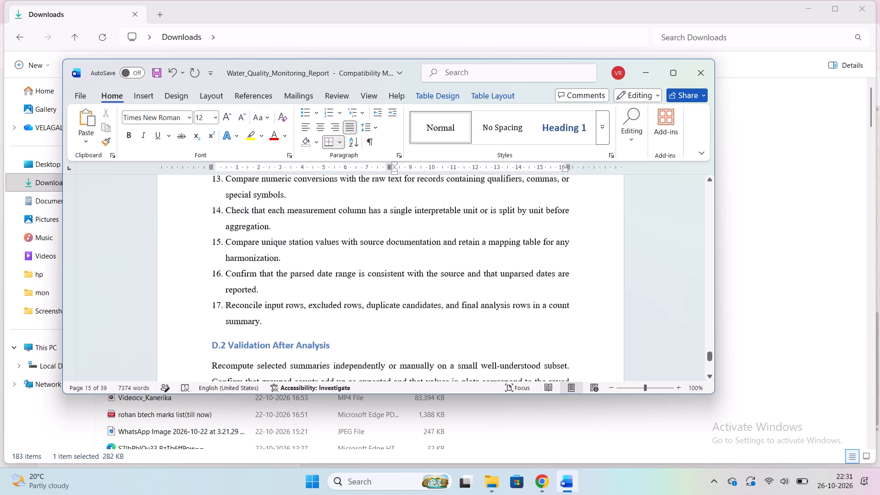
pyautogui.scroll(-14, 400, 258)
pyautogui.scroll(-7, 400, 258)
pyautogui.scroll(1, 400, 258)
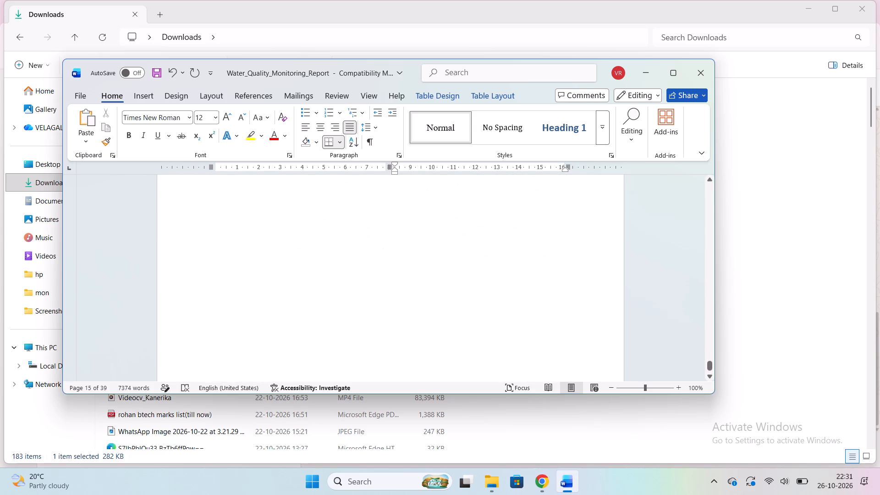
pyautogui.scroll(3, 400, 258)
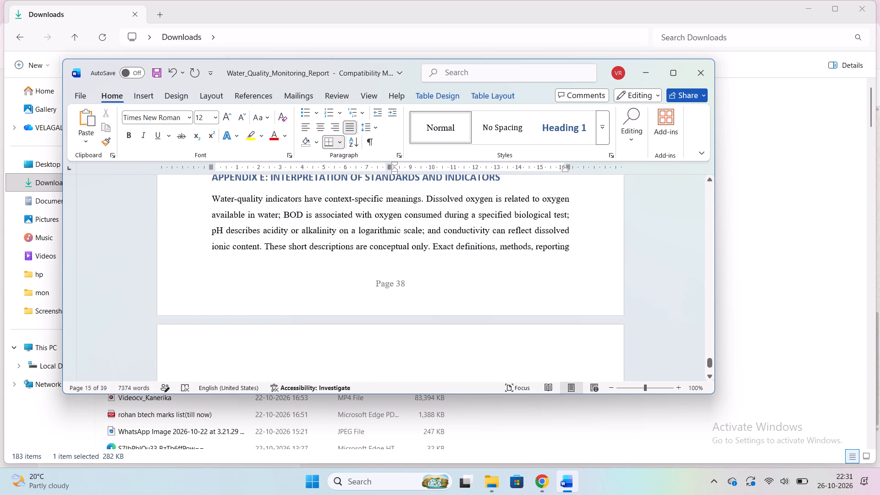
pyautogui.scroll(1, 400, 258)
pyautogui.scroll(-1, 400, 258)
pyautogui.scroll(1, 400, 258)
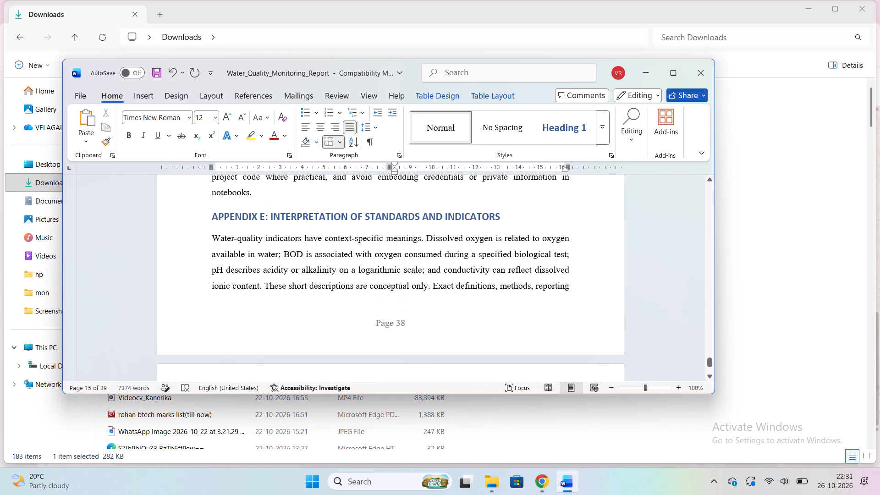
pyautogui.scroll(-1, 400, 258)
pyautogui.scroll(3, 400, 258)
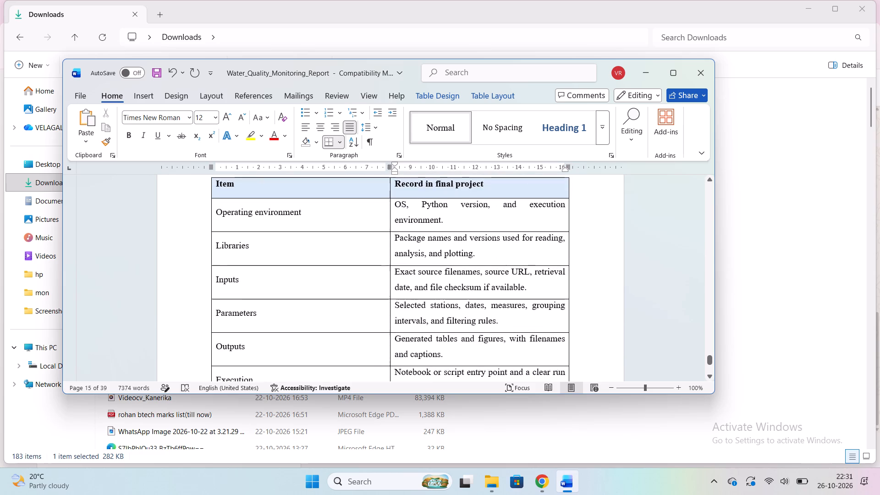
pyautogui.scroll(7, 400, 258)
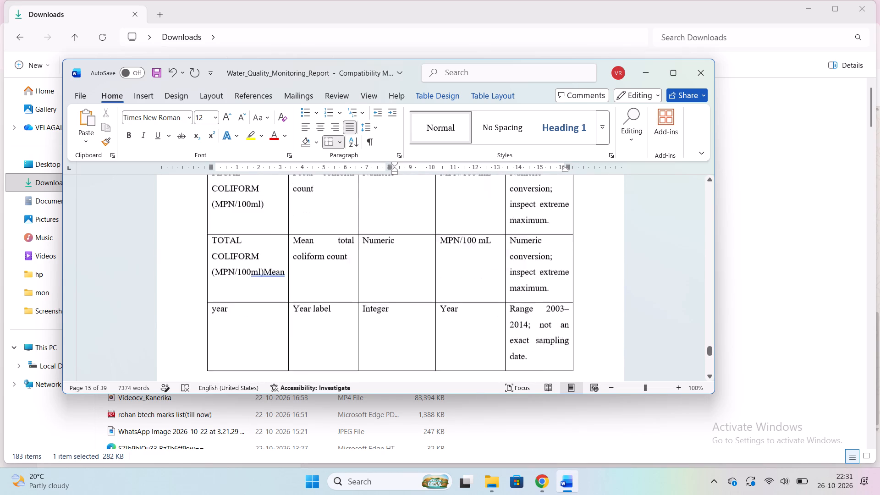
pyautogui.scroll(5, 400, 258)
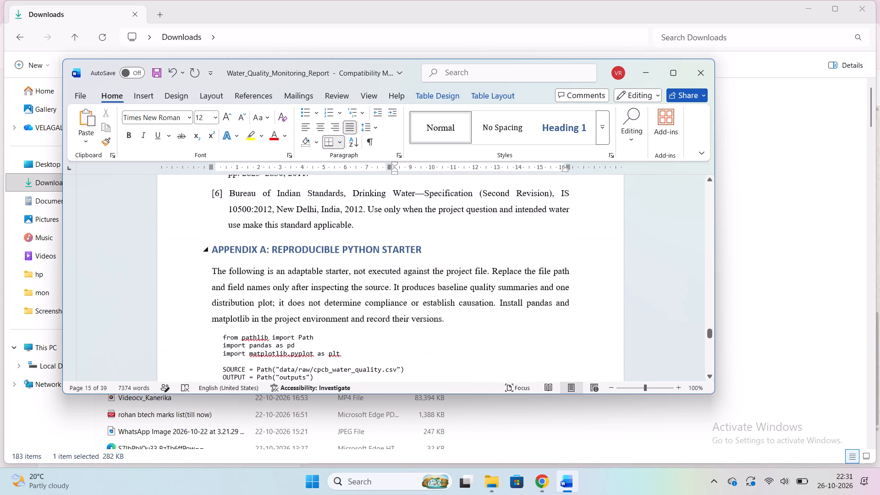
pyautogui.scroll(-1, 400, 258)
pyautogui.scroll(2, 400, 258)
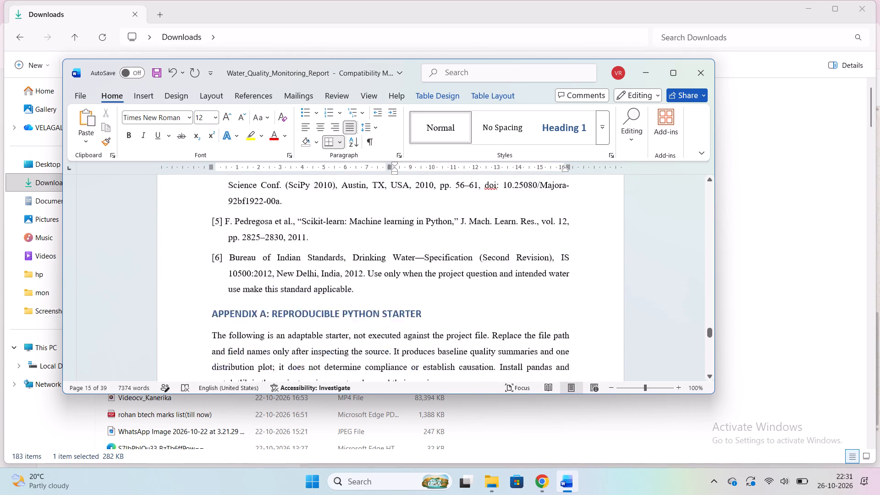
pyautogui.scroll(4, 400, 258)
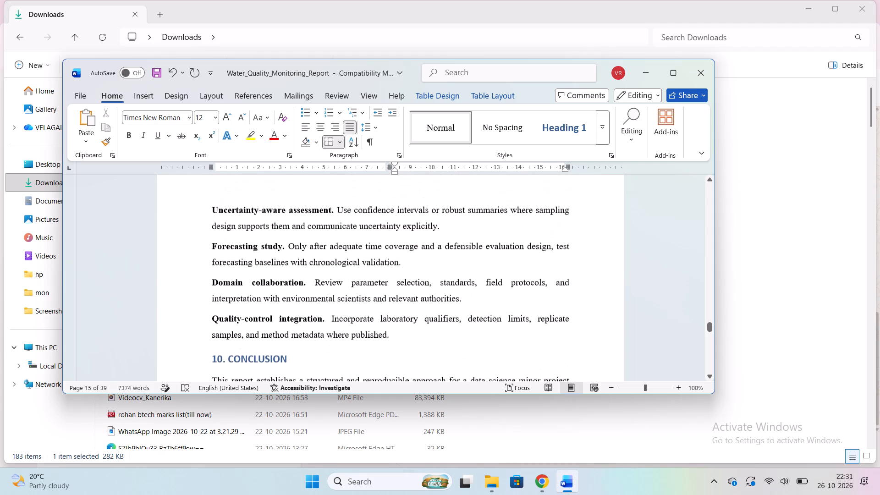
pyautogui.scroll(-5, 400, 258)
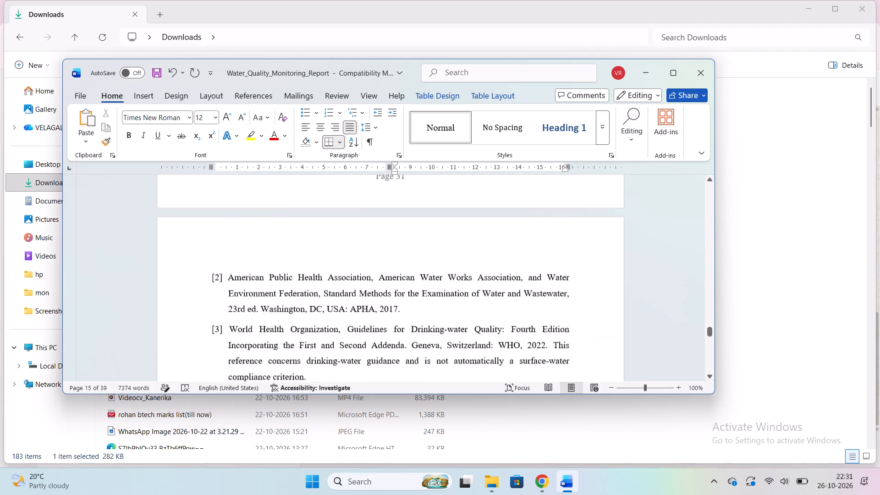
pyautogui.scroll(-1, 400, 258)
pyautogui.scroll(8, 400, 258)
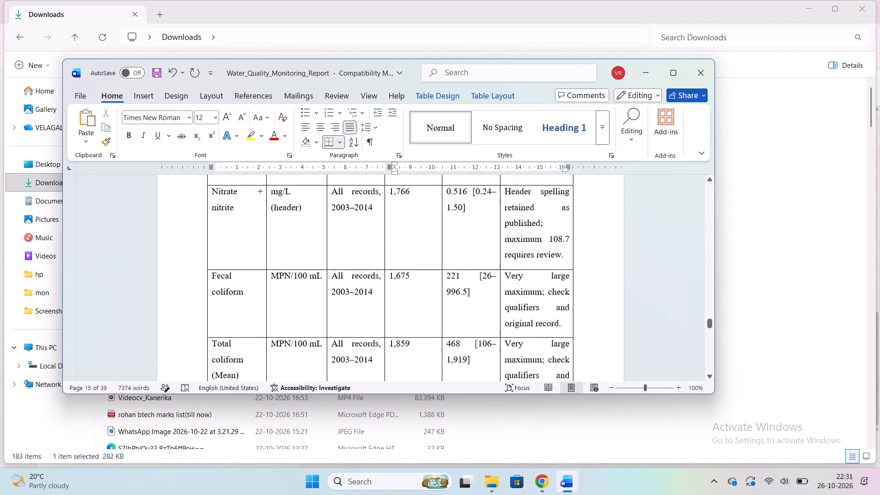
pyautogui.scroll(6, 400, 258)
# Save the Water_Quality_Monitoring_Report and close the document.
pyautogui.hotkey('ctrl', 's')
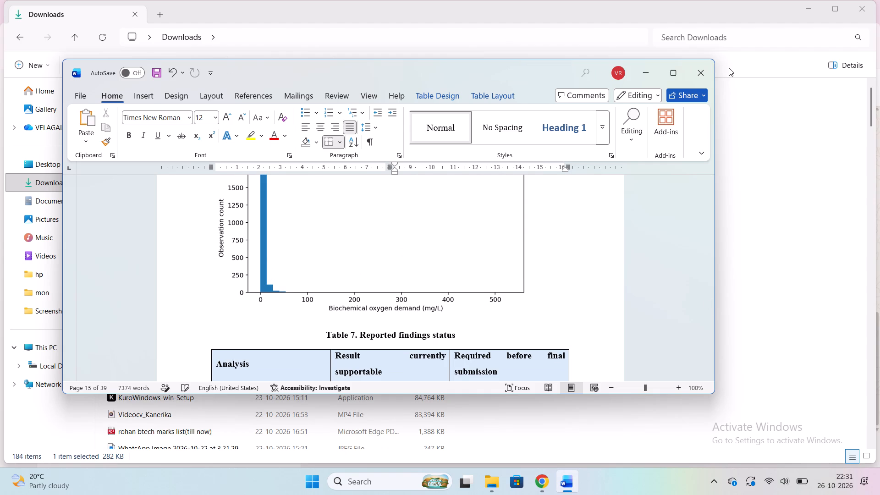
pyautogui.click(699, 74)
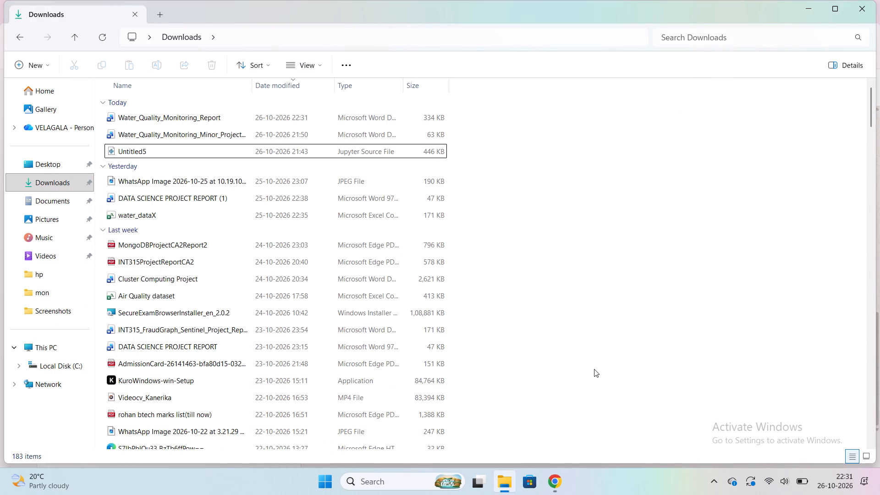
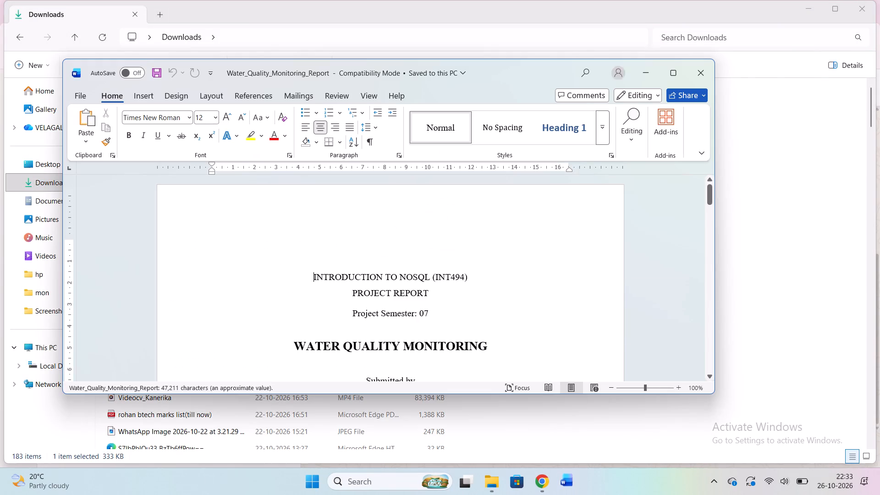
# Delete the Appendix E heading and its text up to "criterion-based classification could not be completed." at the report's end.
pyautogui.scroll(-20, 413, 263)
pyautogui.scroll(-20, 413, 263)
pyautogui.scroll(-20, 413, 263)
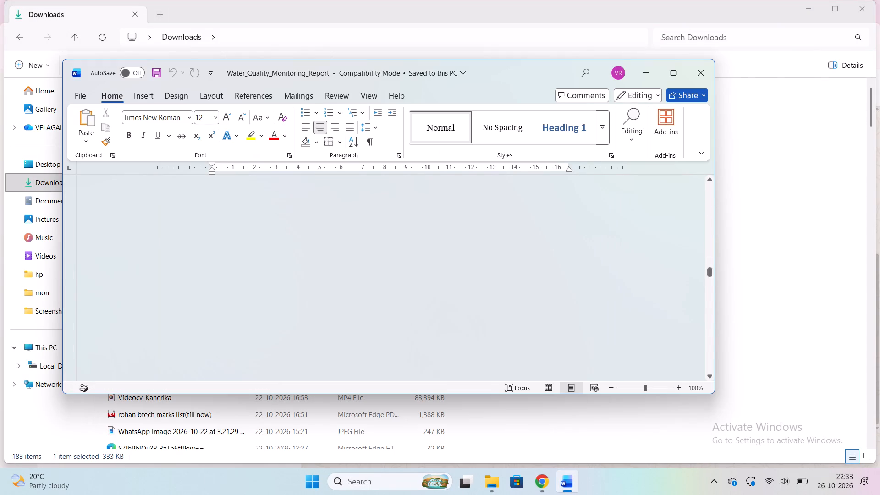
pyautogui.scroll(-20, 413, 263)
pyautogui.scroll(-20, 413, 263)
pyautogui.scroll(-20, 413, 263)
pyautogui.scroll(-12, 413, 263)
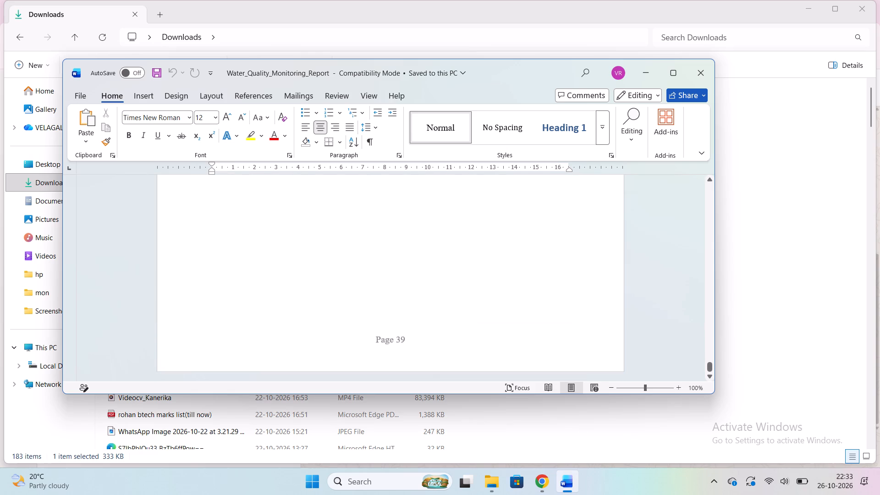
pyautogui.scroll(6, 413, 263)
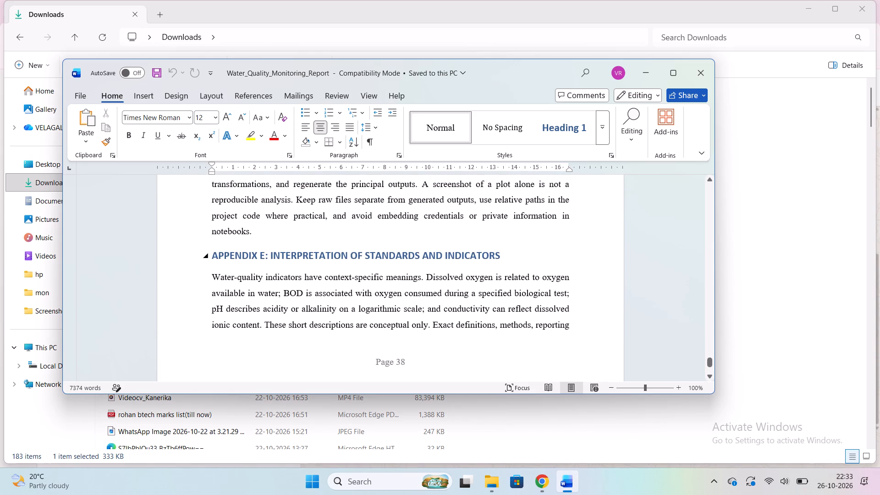
pyautogui.moveTo(213, 256); pyautogui.dragTo(297, 400)
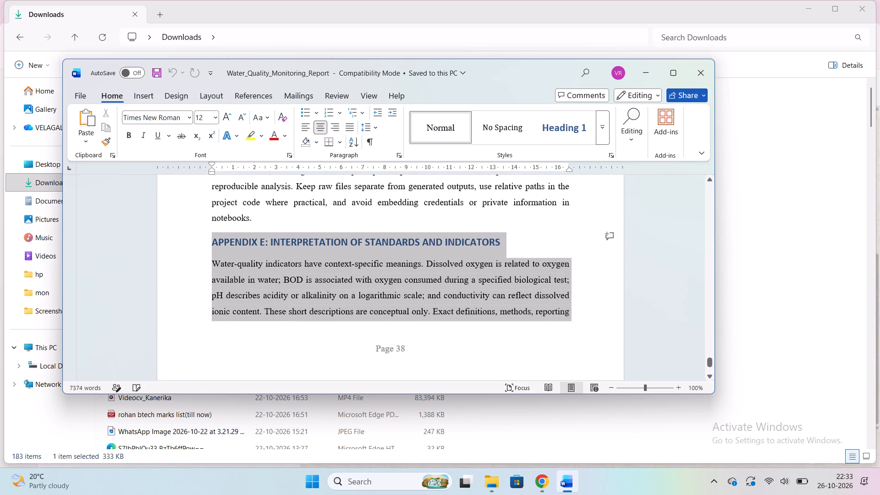
pyautogui.moveTo(297, 400); pyautogui.dragTo(345, 276)
pyautogui.press('BackSpace')
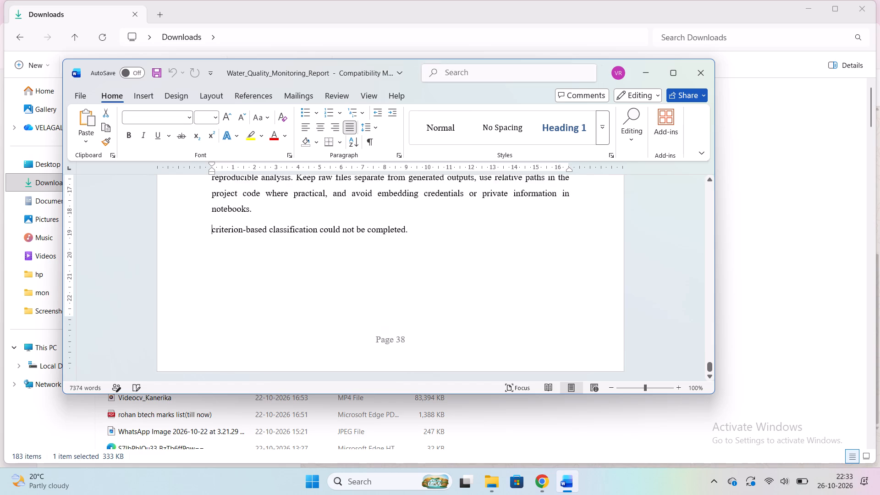
# Save the Water_Quality_Monitoring_Report.
pyautogui.scroll(6, 345, 276)
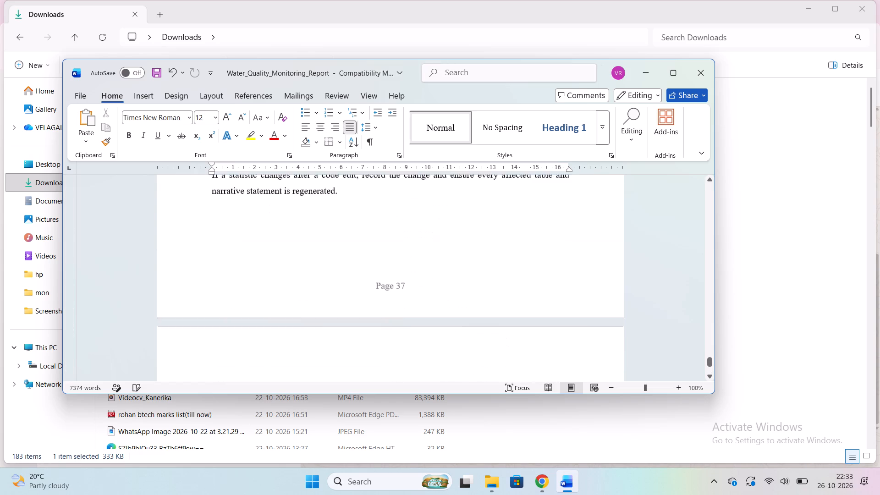
pyautogui.scroll(-2, 345, 276)
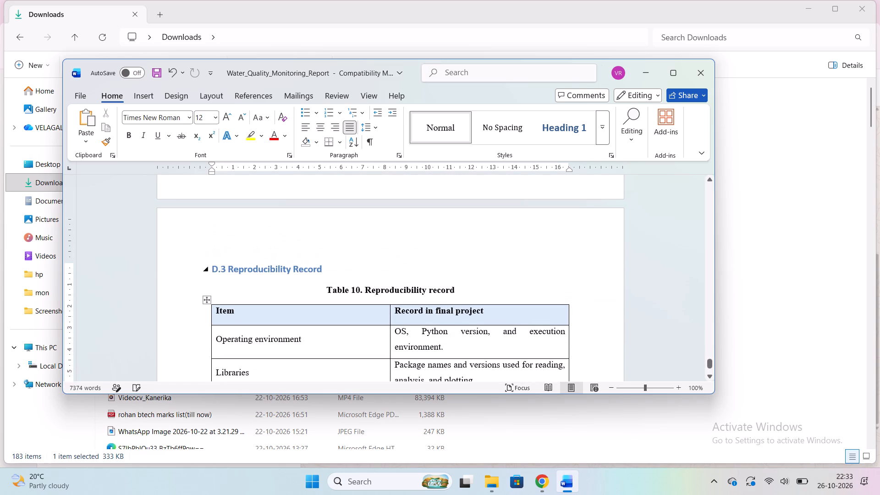
pyautogui.hotkey('ctrl', 's')
# Review the report's front matter, including the title page, the supervisor's certificate and the pages that follow it.
pyautogui.scroll(1, 338, 269)
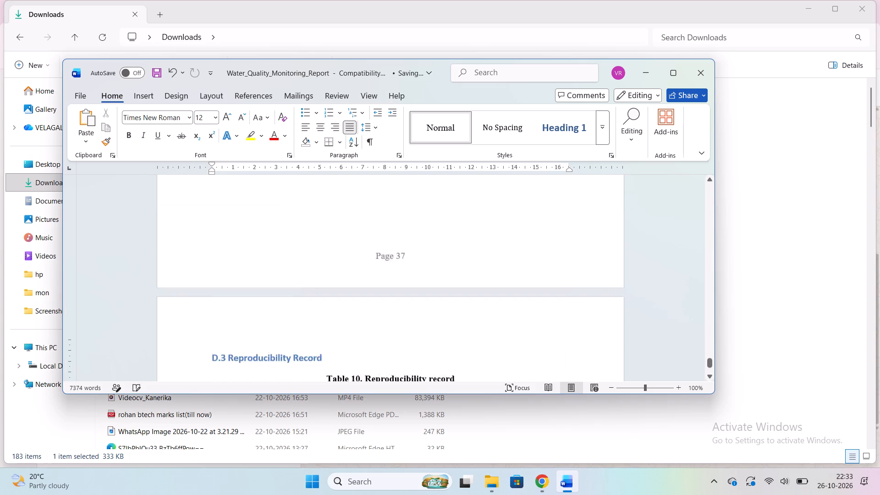
pyautogui.scroll(19, 338, 269)
pyautogui.scroll(5, 338, 269)
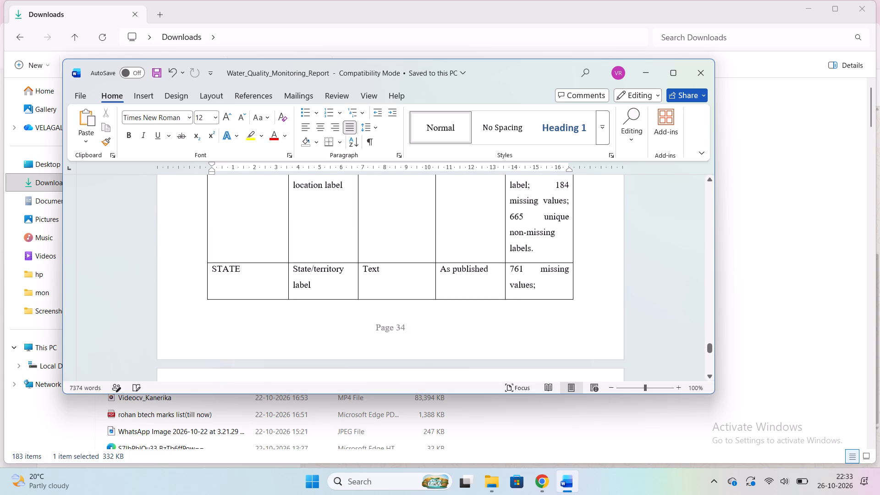
pyautogui.scroll(2, 338, 269)
pyautogui.scroll(20, 338, 269)
pyautogui.scroll(9, 338, 269)
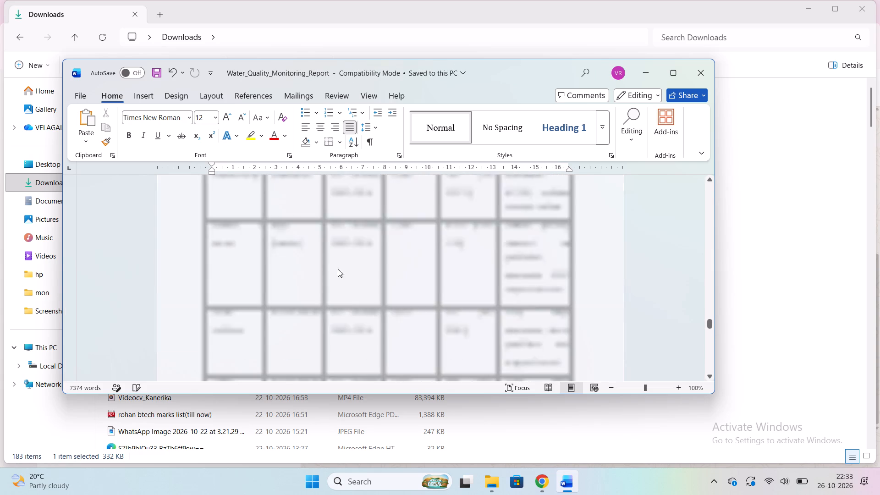
pyautogui.scroll(19, 338, 269)
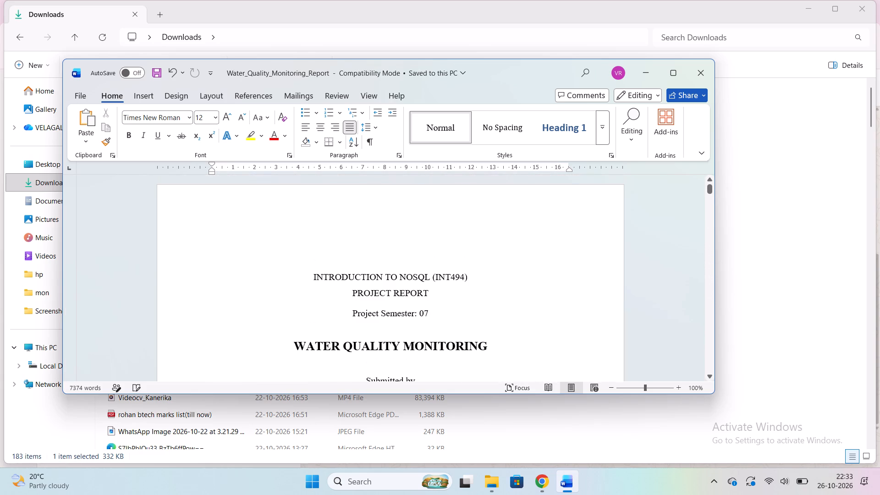
pyautogui.scroll(-3, 338, 269)
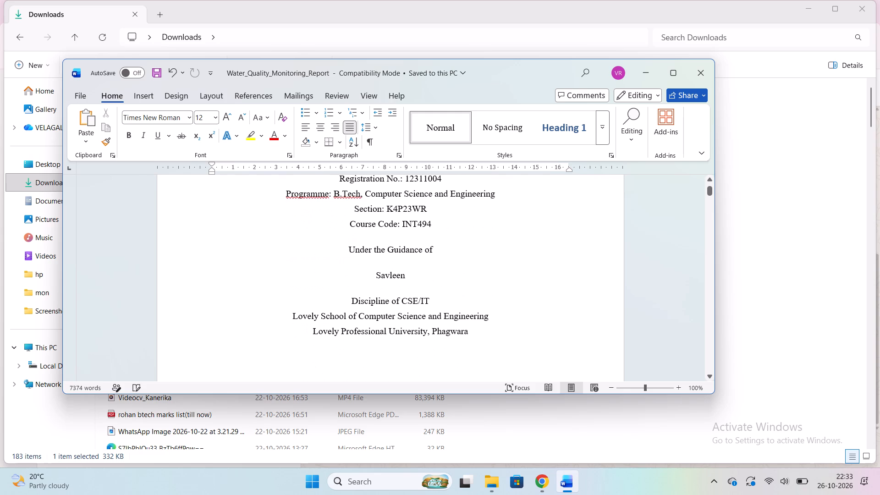
pyautogui.scroll(-1, 338, 269)
pyautogui.scroll(1, 338, 269)
pyautogui.scroll(-1, 338, 269)
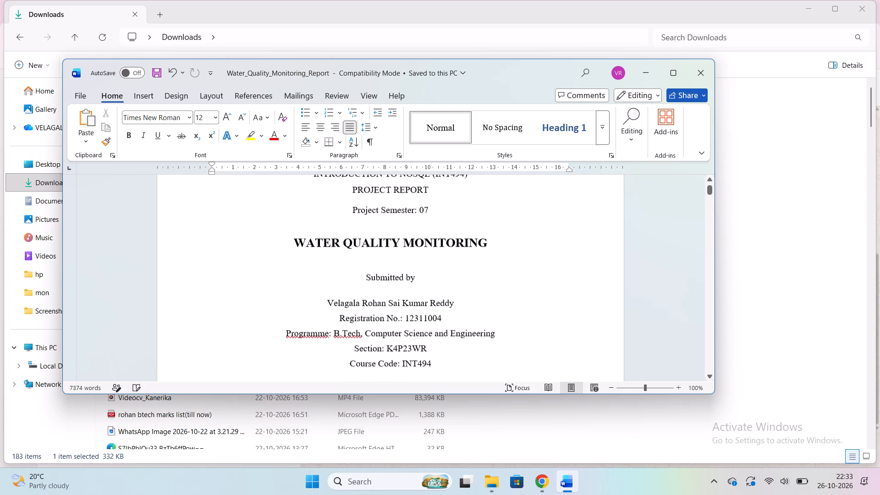
pyautogui.scroll(-1, 338, 269)
pyautogui.scroll(2, 338, 269)
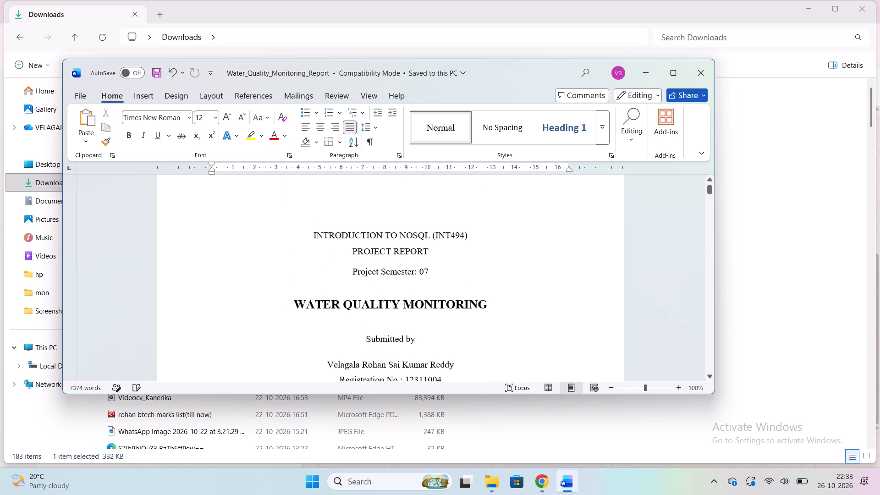
pyautogui.scroll(-5, 338, 269)
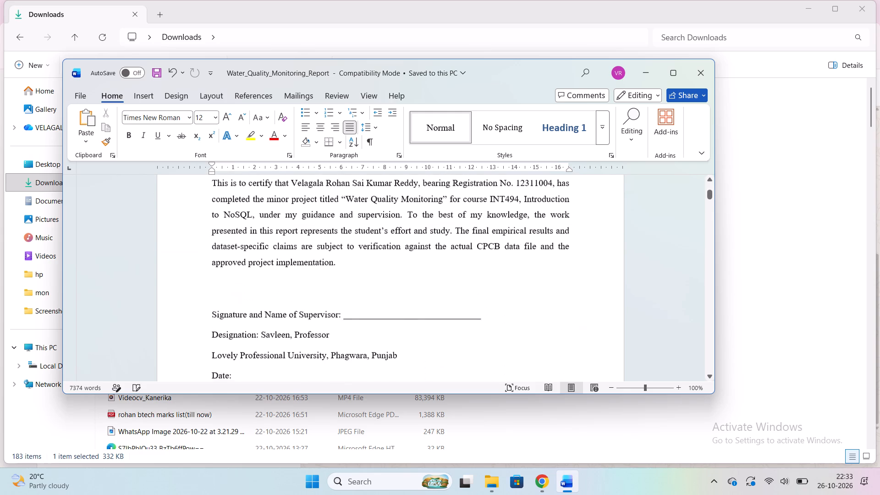
pyautogui.scroll(-12, 338, 269)
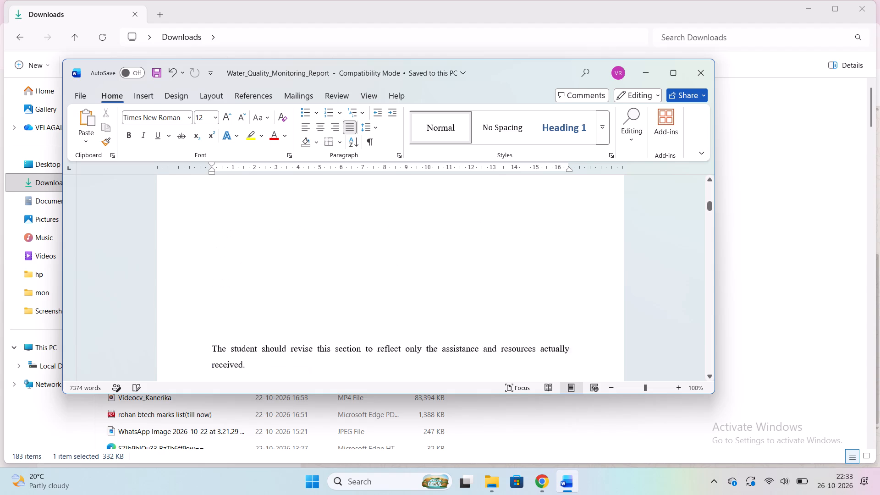
# Review the back part of the report, from the reproducibility record through the appendices to the conclusion and references.
pyautogui.scroll(-19, 338, 269)
pyautogui.scroll(-10, 338, 269)
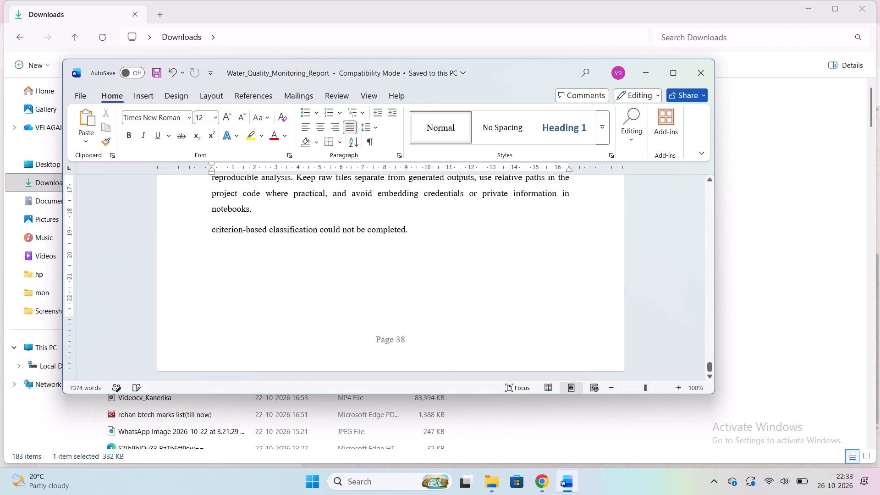
pyautogui.scroll(-1, 338, 269)
pyautogui.scroll(7, 338, 269)
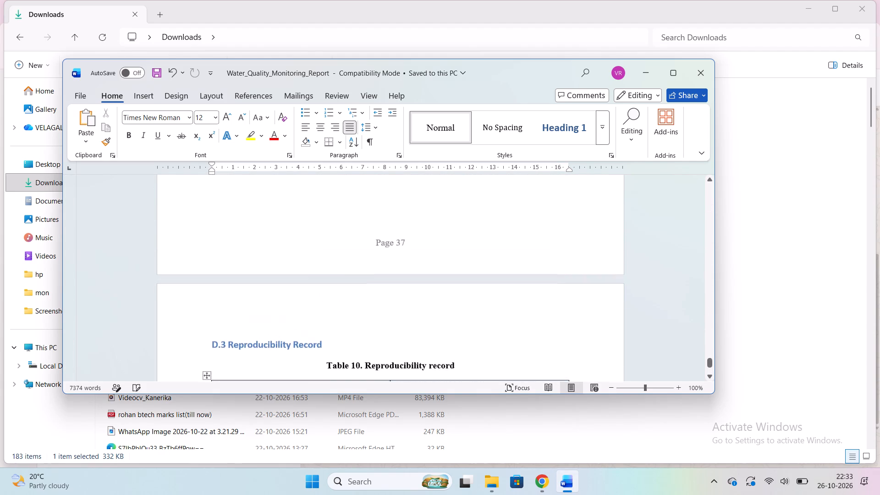
pyautogui.scroll(4, 338, 269)
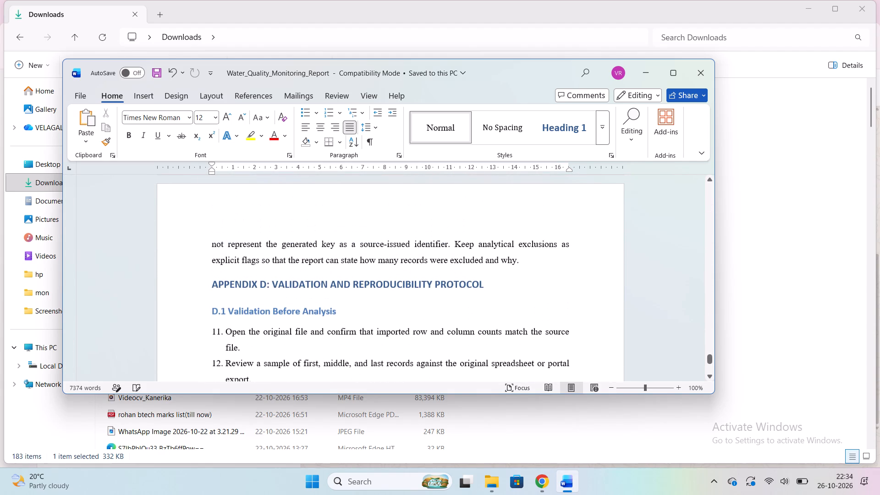
pyautogui.scroll(5, 338, 269)
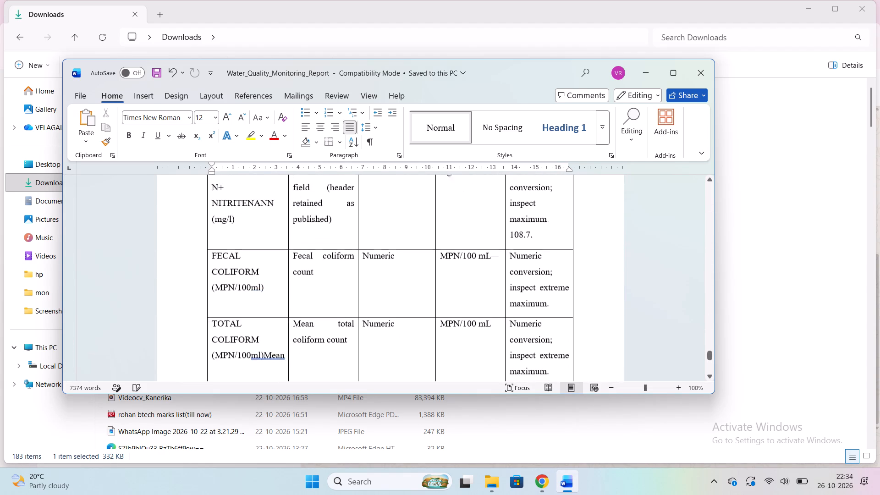
pyautogui.scroll(5, 338, 269)
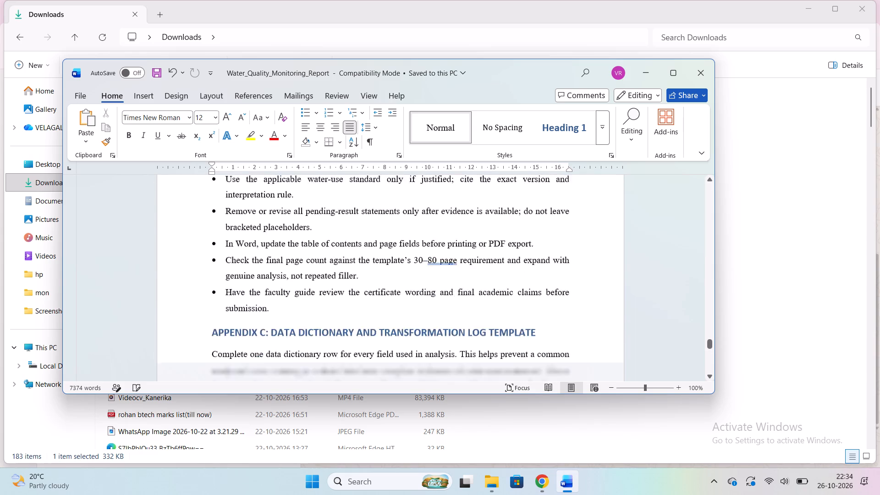
pyautogui.scroll(-1, 338, 269)
pyautogui.scroll(4, 338, 269)
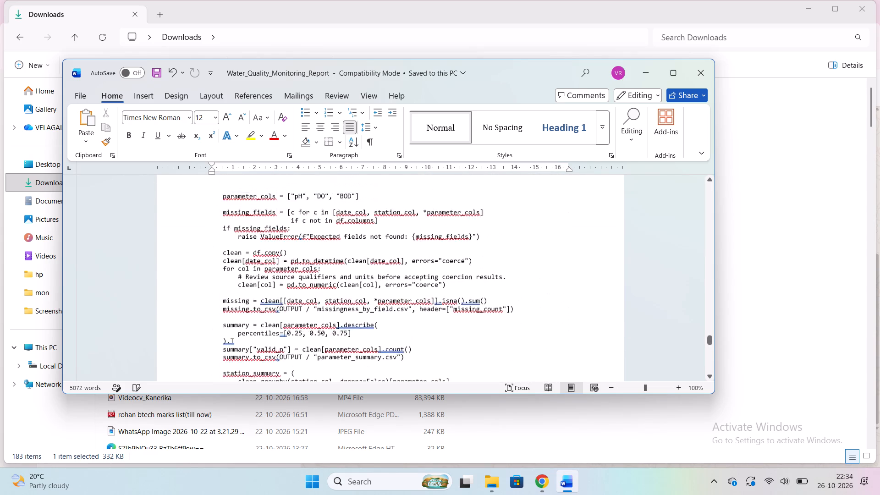
pyautogui.scroll(4, 338, 269)
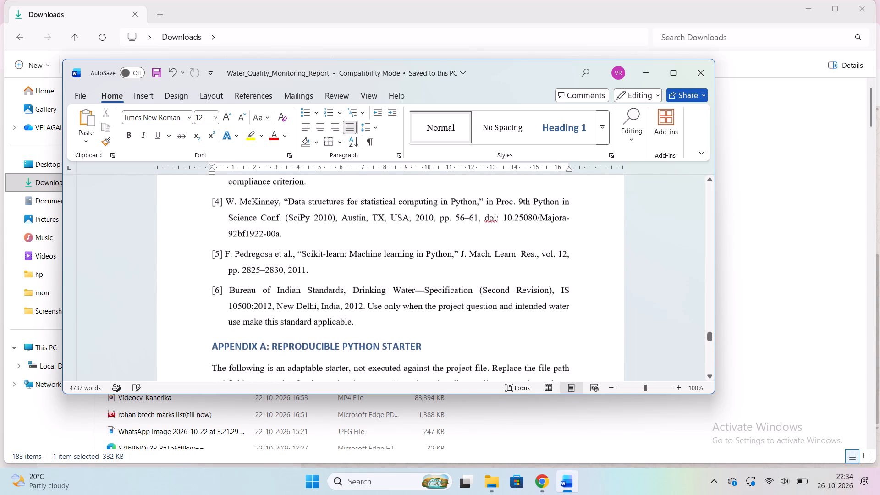
pyautogui.scroll(4, 338, 269)
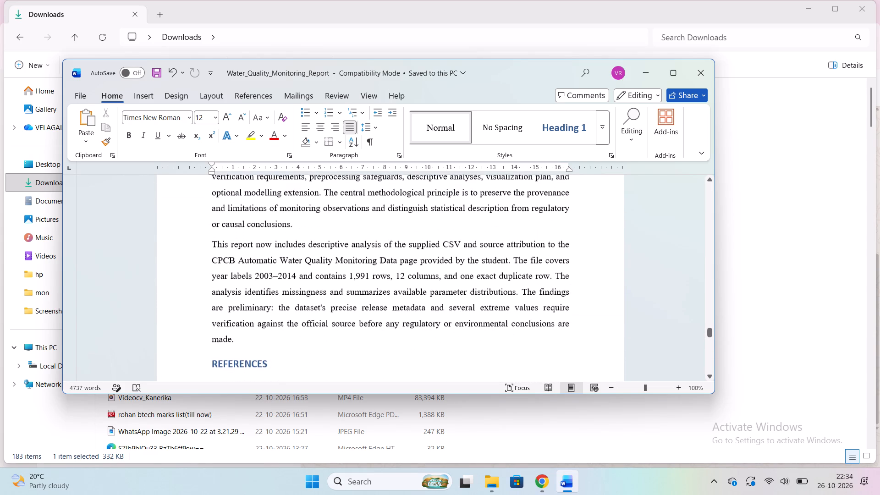
pyautogui.scroll(-2, 338, 269)
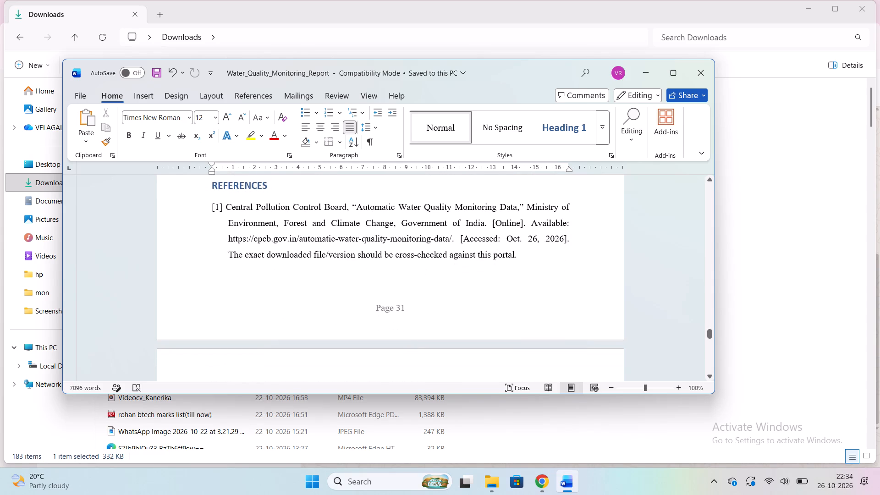
pyautogui.scroll(-2, 338, 269)
pyautogui.scroll(3, 338, 269)
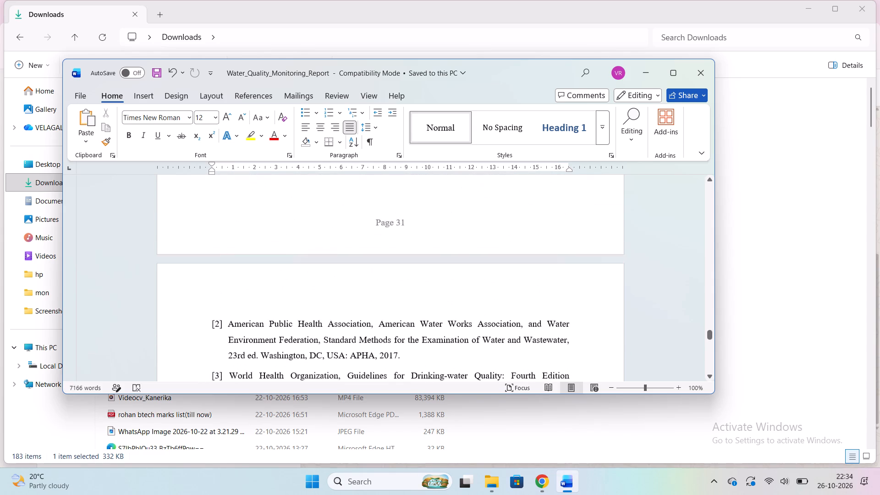
# Delete everything after reference [6], from the Appendix A: Reproducible Python Starter heading through Appendix D to the report's last line.
pyautogui.scroll(-4, 338, 269)
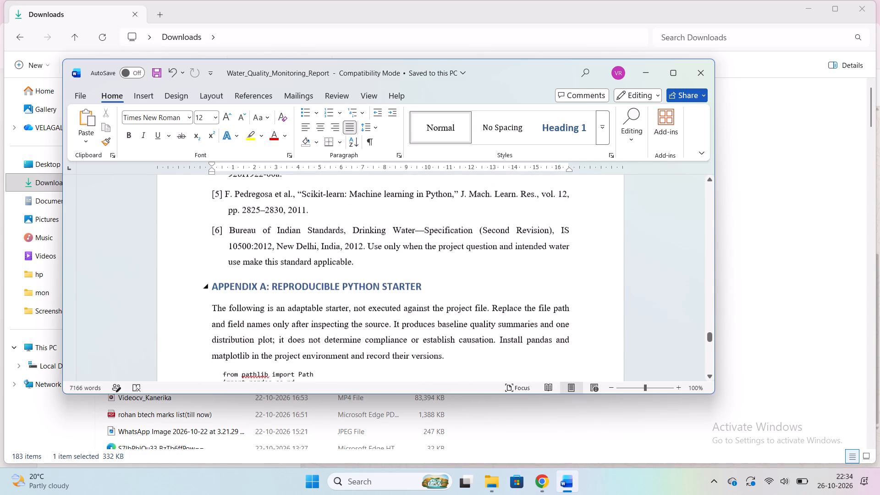
pyautogui.scroll(-1, 338, 269)
pyautogui.scroll(-1, 285, 284)
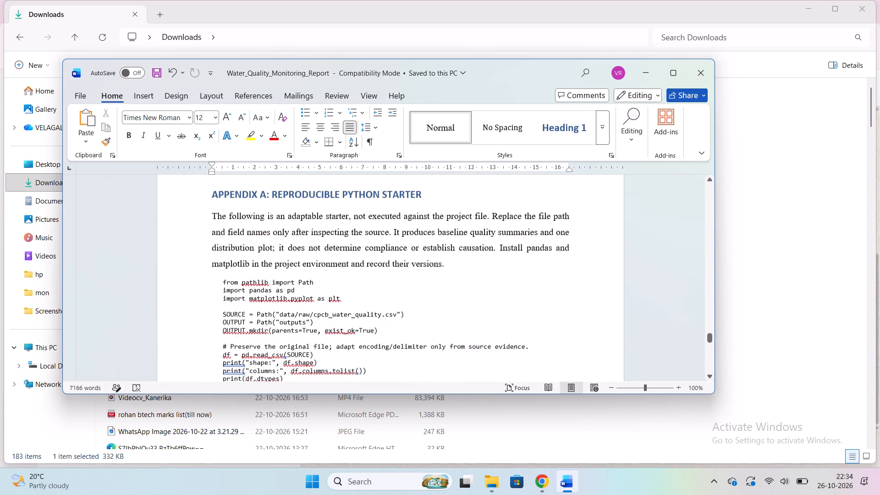
pyautogui.scroll(-1, 285, 284)
pyautogui.scroll(1, 214, 220)
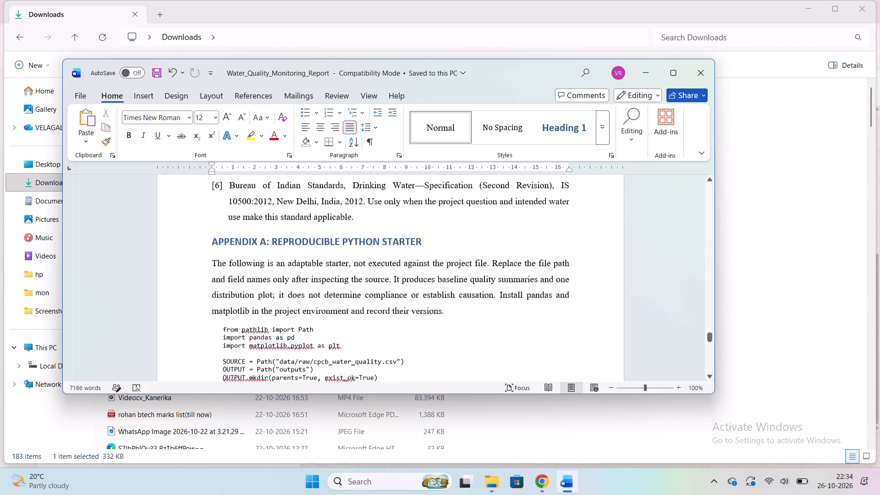
pyautogui.moveTo(214, 258); pyautogui.dragTo(308, 328)
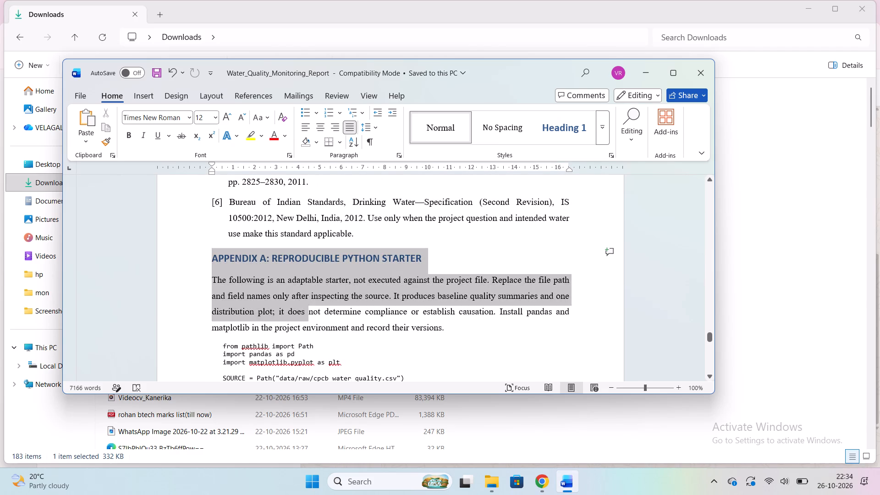
pyautogui.moveTo(308, 328); pyautogui.dragTo(326, 359)
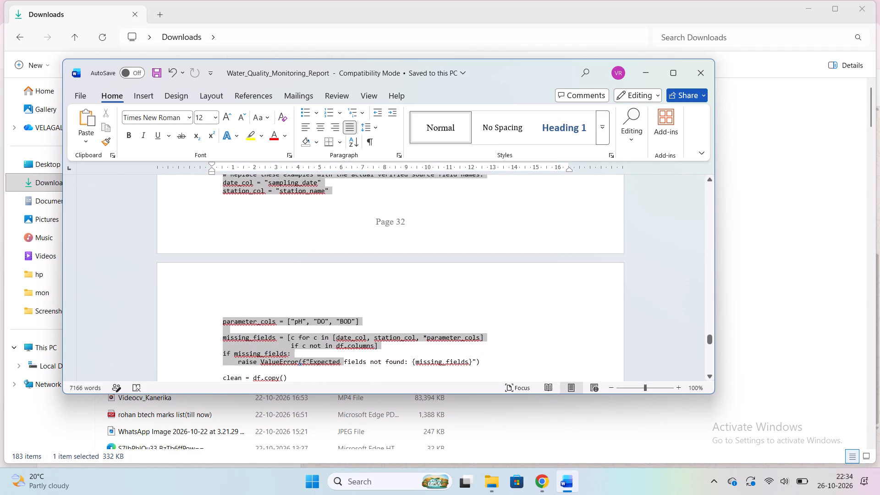
pyautogui.moveTo(326, 359); pyautogui.dragTo(342, 357)
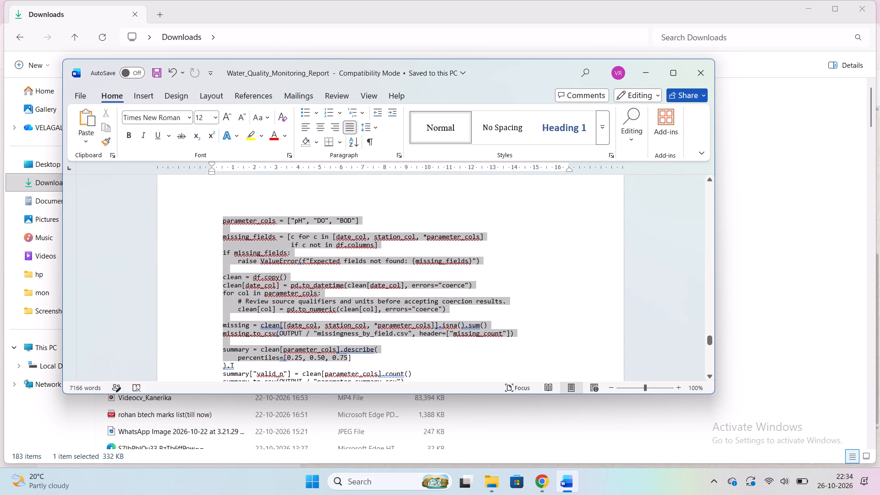
pyautogui.moveTo(342, 357); pyautogui.dragTo(331, 340)
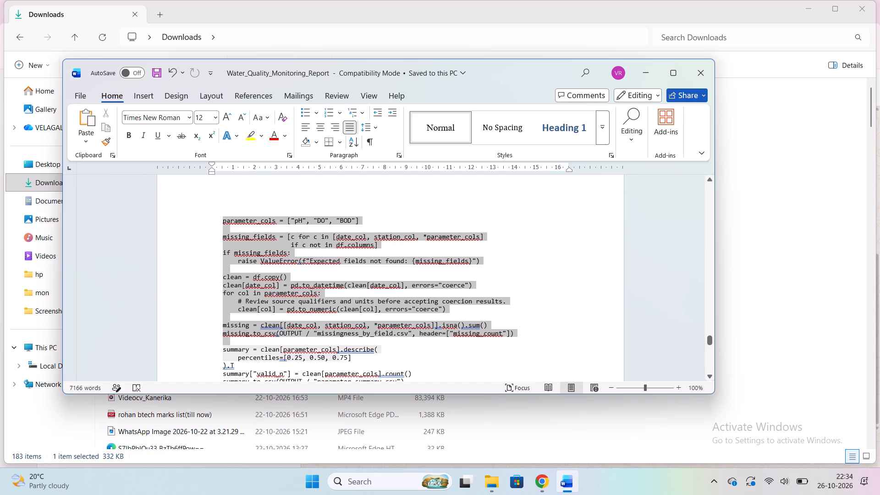
pyautogui.moveTo(331, 340); pyautogui.dragTo(324, 429)
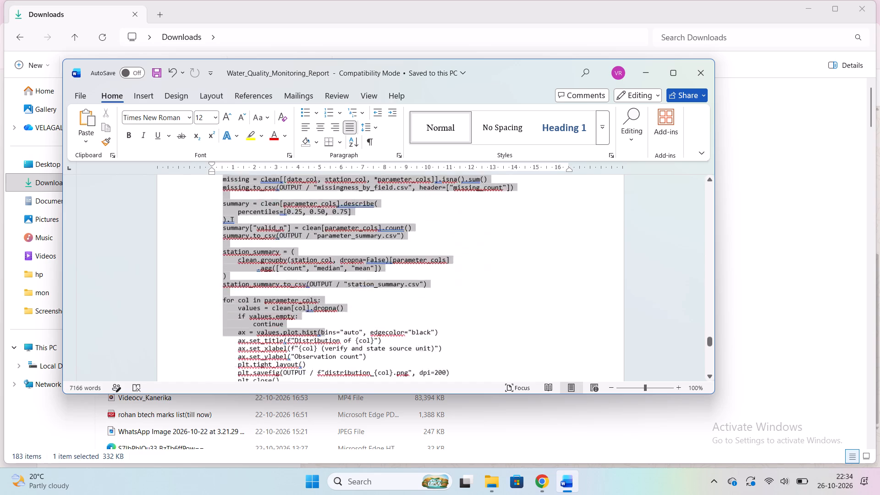
pyautogui.moveTo(324, 429); pyautogui.dragTo(341, 375)
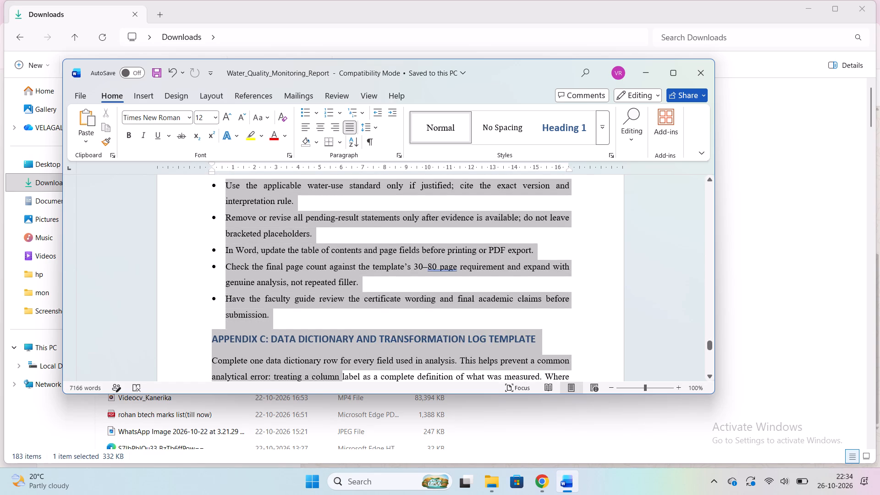
pyautogui.moveTo(341, 375); pyautogui.dragTo(336, 395)
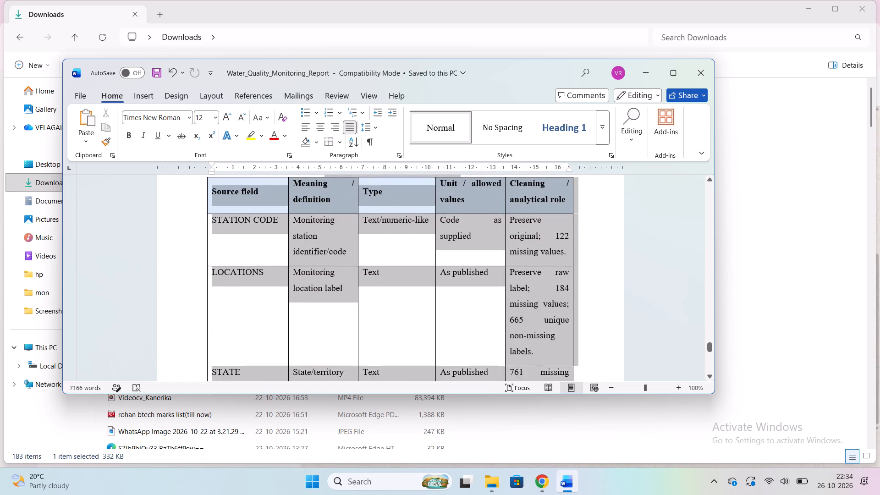
pyautogui.moveTo(336, 395); pyautogui.dragTo(336, 474)
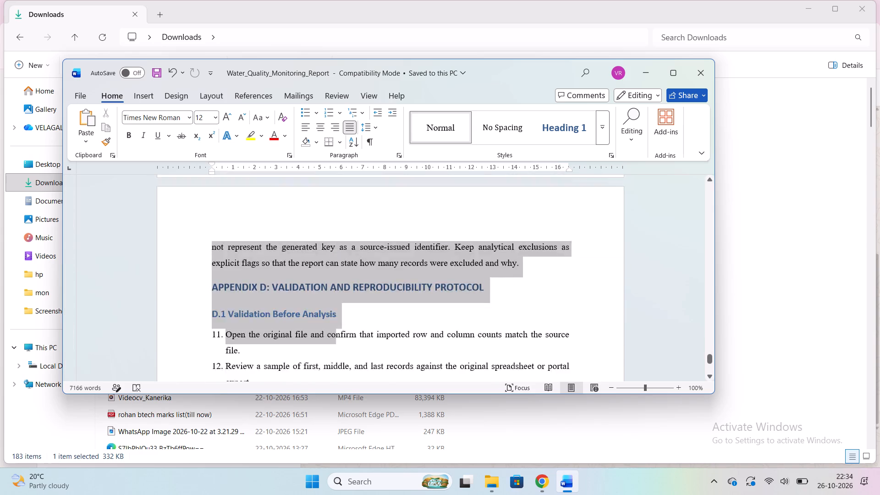
pyautogui.moveTo(336, 474); pyautogui.dragTo(356, 436)
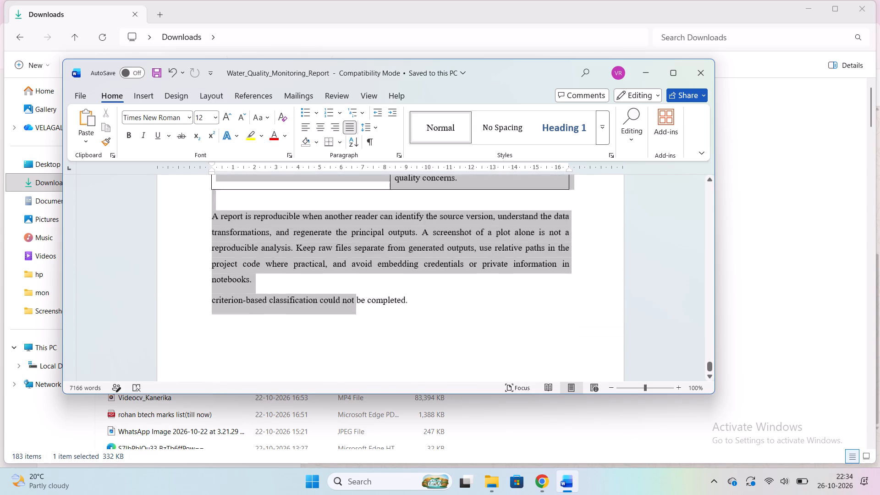
pyautogui.moveTo(356, 436); pyautogui.dragTo(448, 348)
pyautogui.press('BackSpace')
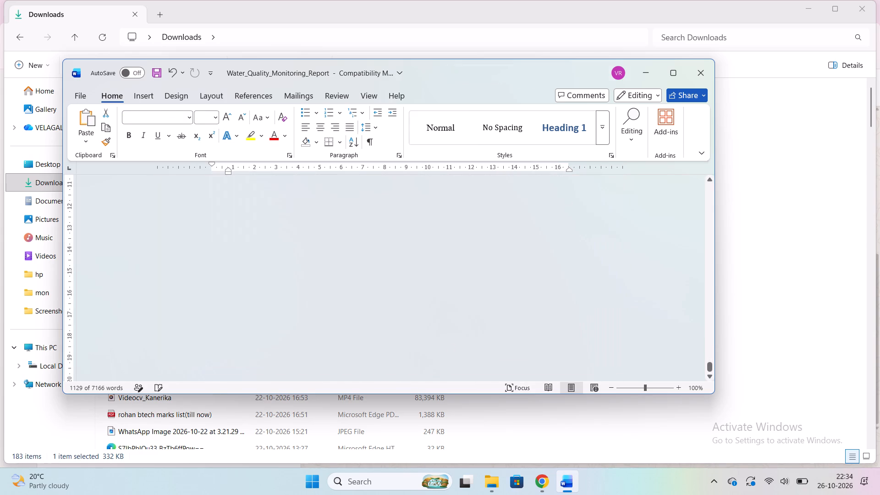
# Go back to the front of the report and review the table of contents down to its appendix entries.
pyautogui.scroll(3, 448, 348)
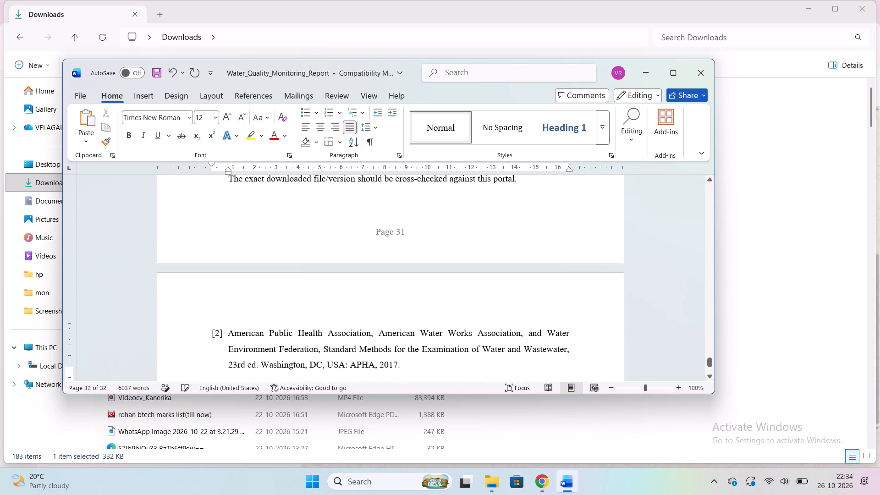
pyautogui.scroll(14, 448, 348)
pyautogui.scroll(9, 448, 348)
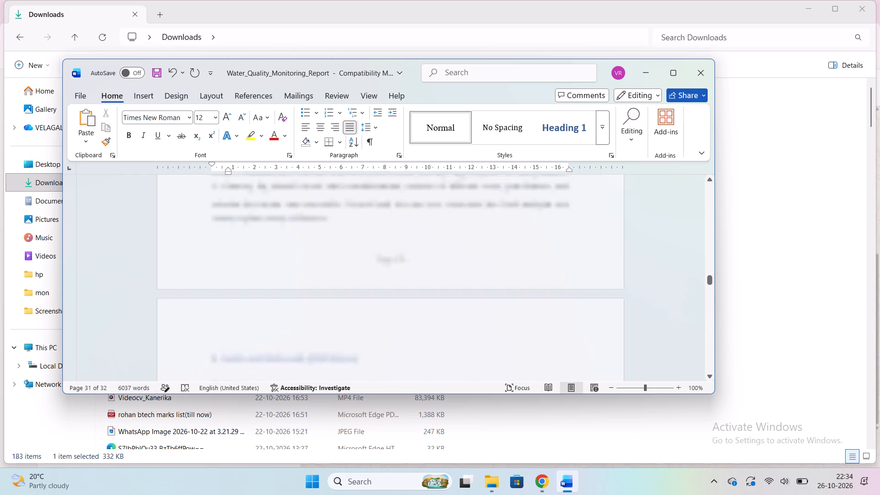
pyautogui.scroll(11, 448, 348)
pyautogui.scroll(11, 448, 348)
pyautogui.scroll(-8, 448, 348)
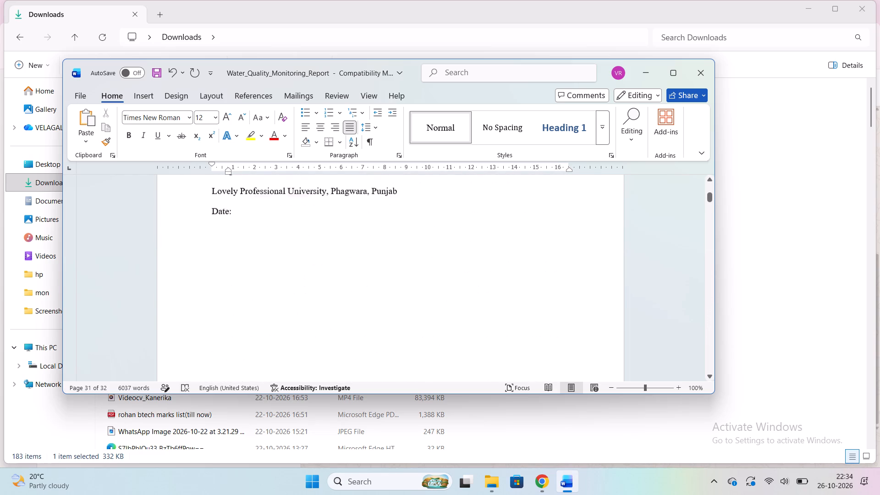
pyautogui.scroll(-10, 448, 348)
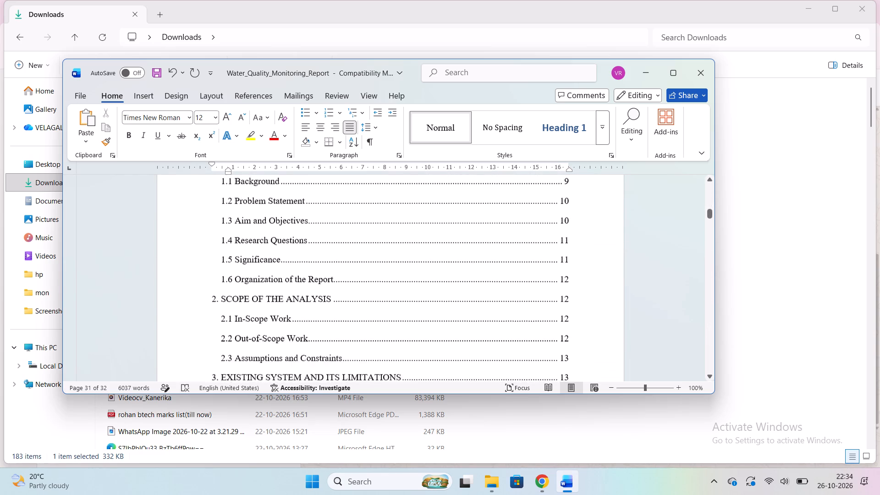
pyautogui.scroll(-4, 448, 348)
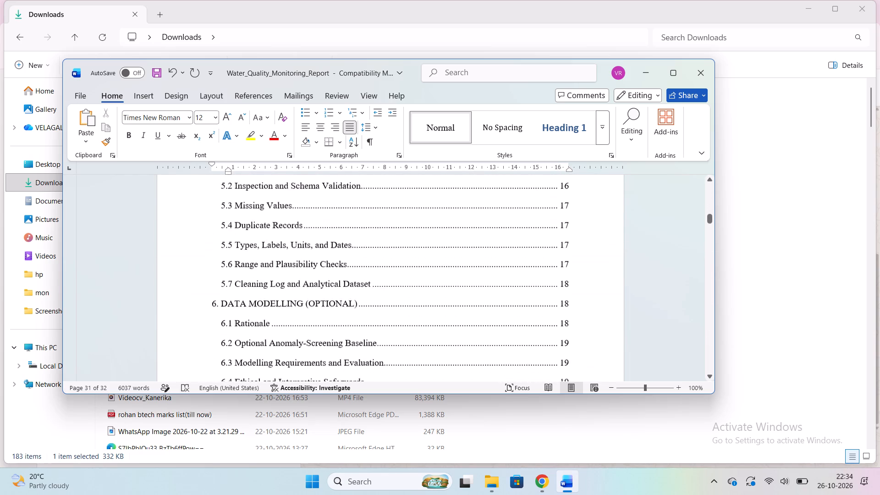
pyautogui.scroll(-3, 448, 348)
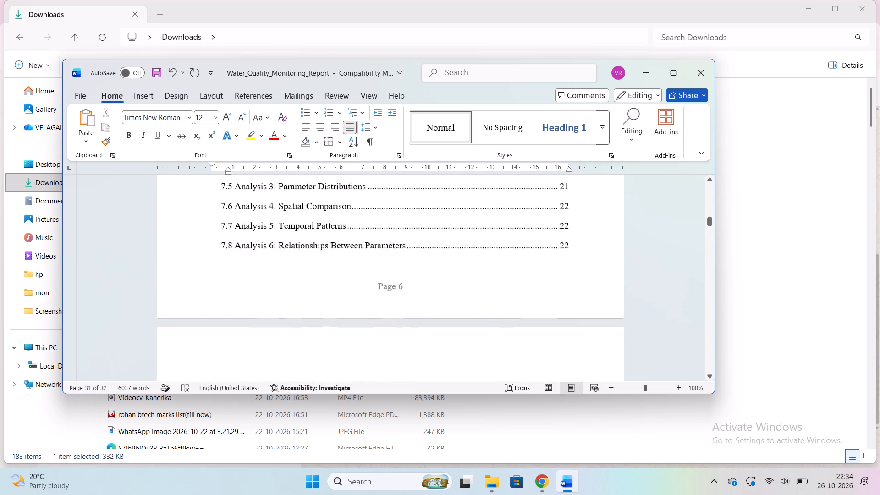
pyautogui.scroll(-3, 448, 348)
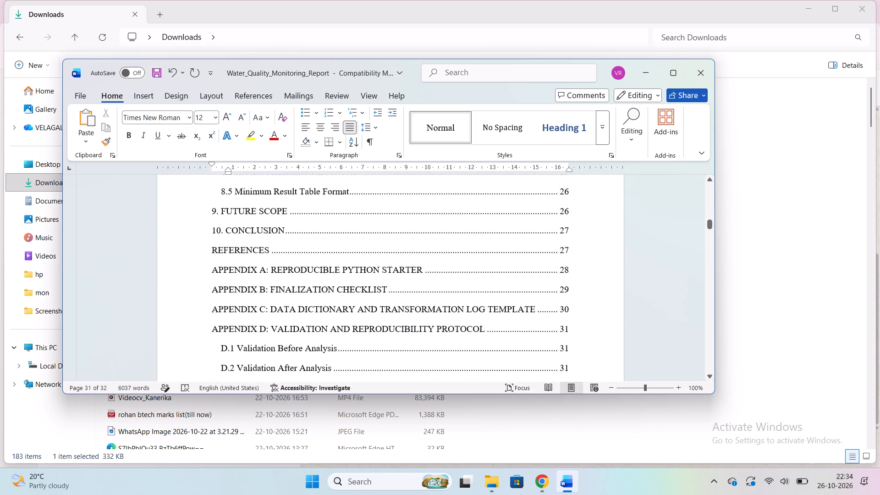
pyautogui.scroll(-1, 448, 348)
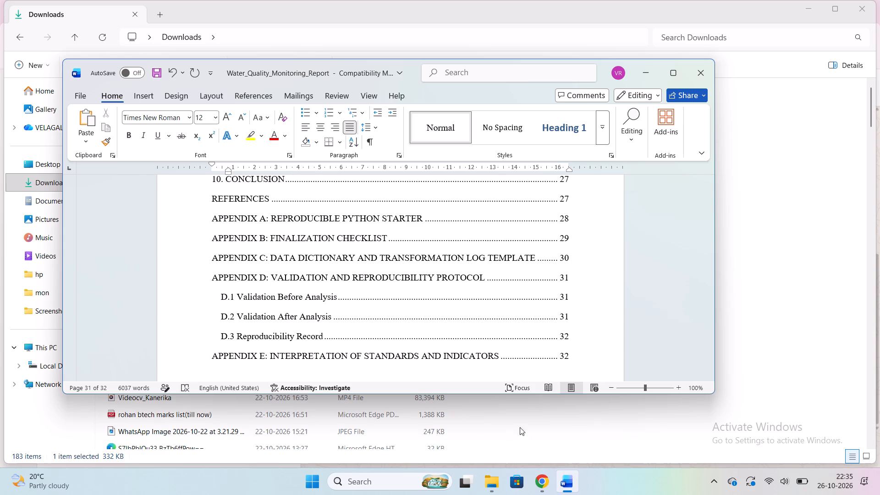
# Maximize the report window and review the body chapters, including the analyses, results figures and summary tables.
pyautogui.click(664, 81)
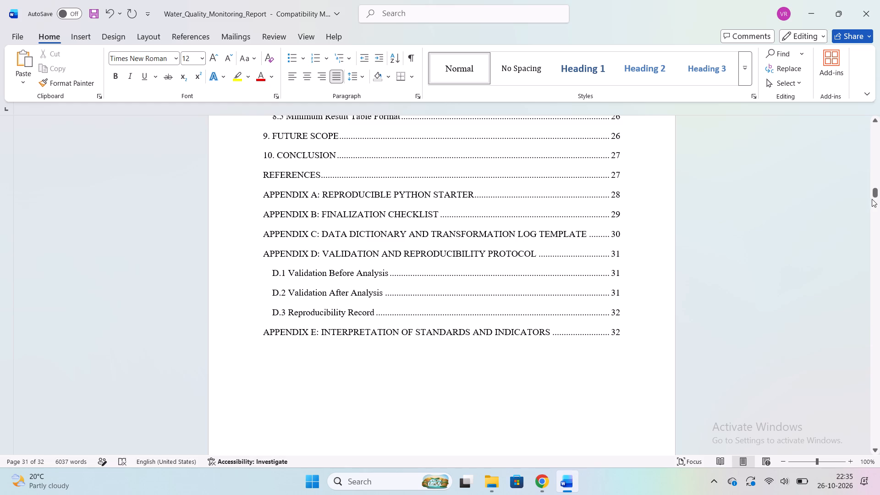
pyautogui.moveTo(876, 195); pyautogui.dragTo(855, 395)
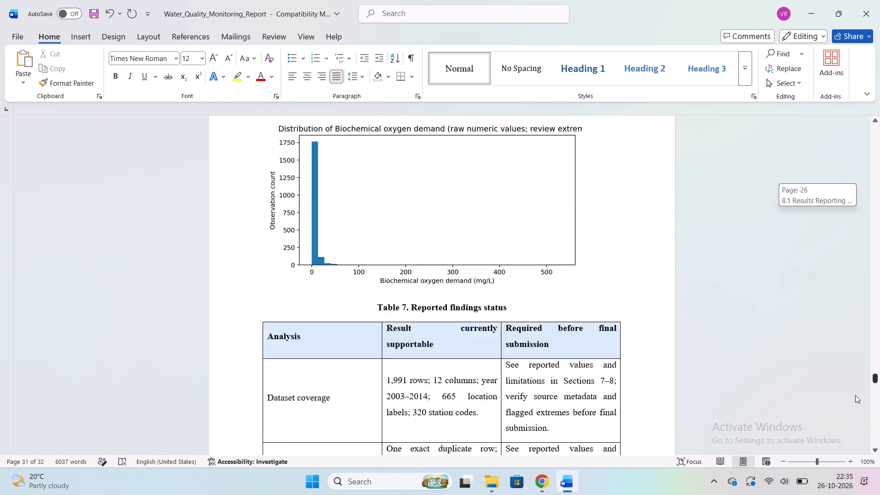
pyautogui.moveTo(855, 395); pyautogui.dragTo(854, 460)
pyautogui.scroll(9, 601, 297)
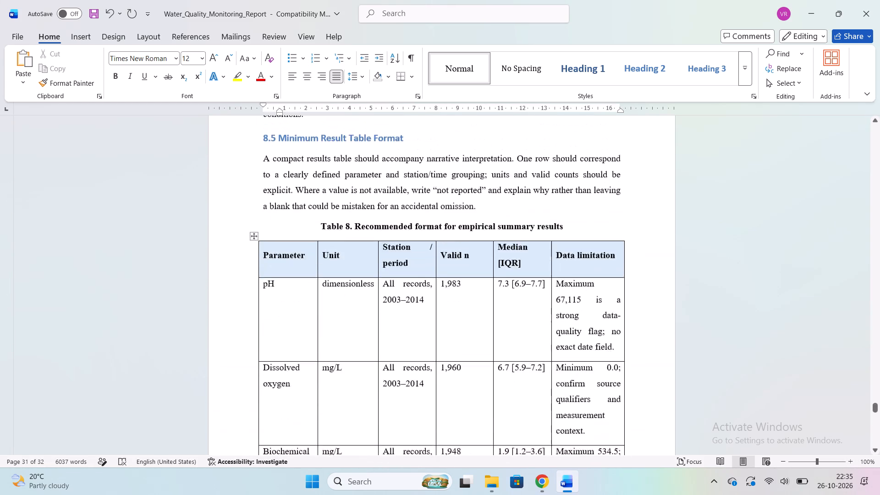
pyautogui.scroll(5, 601, 297)
pyautogui.scroll(-2, 601, 297)
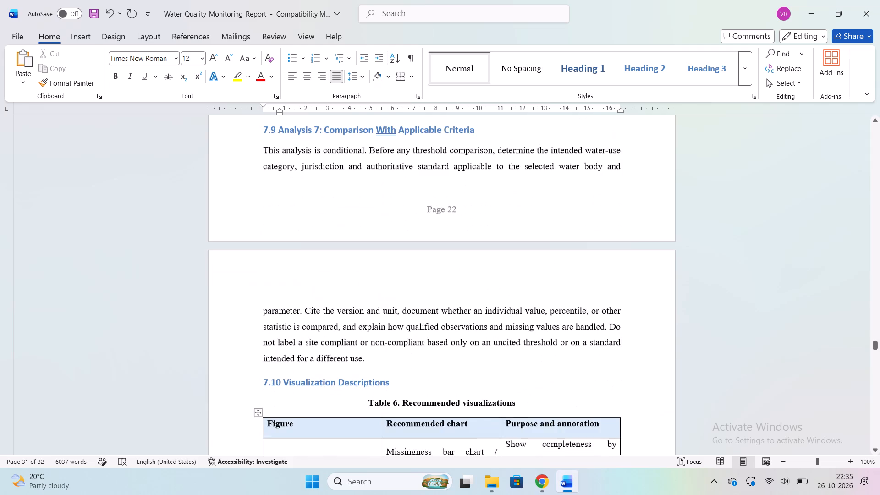
pyautogui.scroll(-8, 601, 297)
pyautogui.scroll(3, 601, 297)
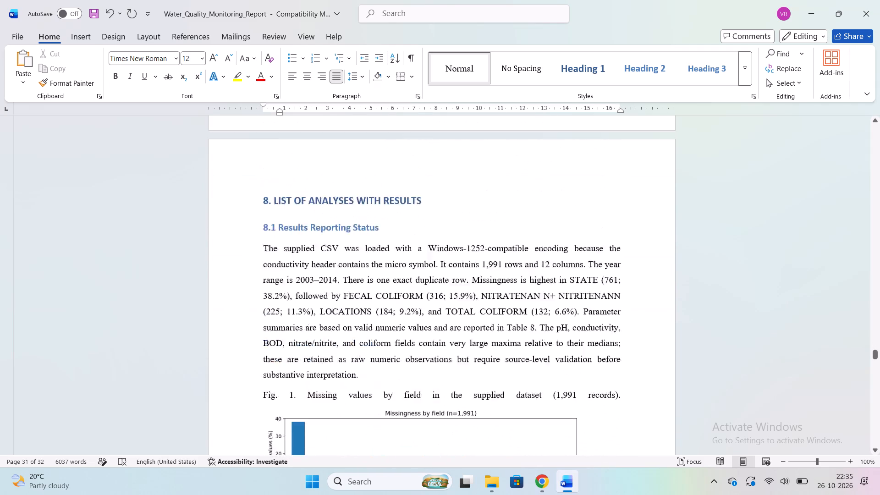
pyautogui.scroll(15, 601, 297)
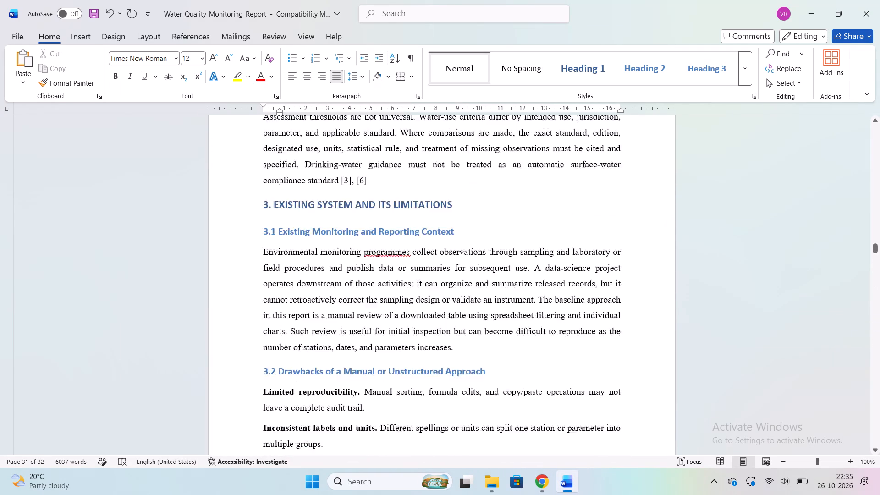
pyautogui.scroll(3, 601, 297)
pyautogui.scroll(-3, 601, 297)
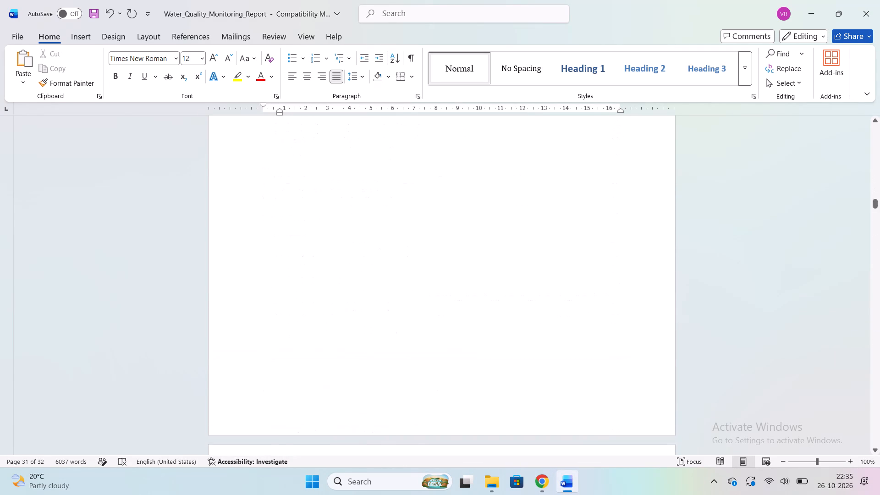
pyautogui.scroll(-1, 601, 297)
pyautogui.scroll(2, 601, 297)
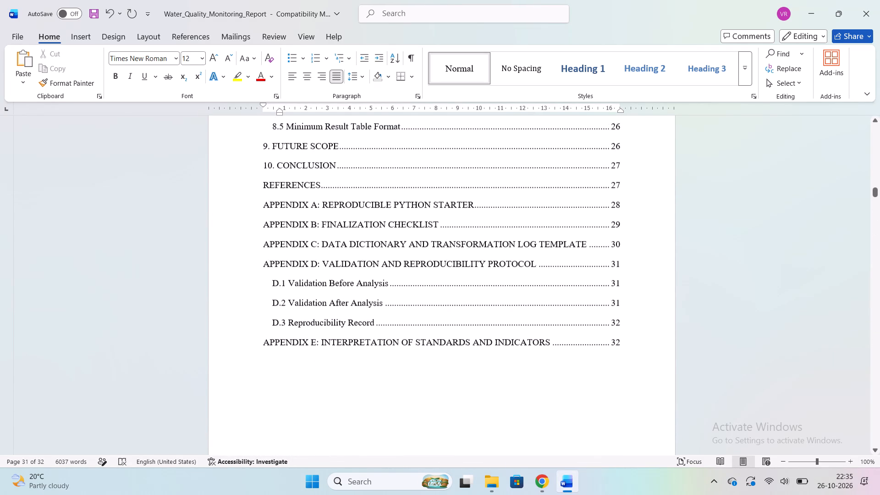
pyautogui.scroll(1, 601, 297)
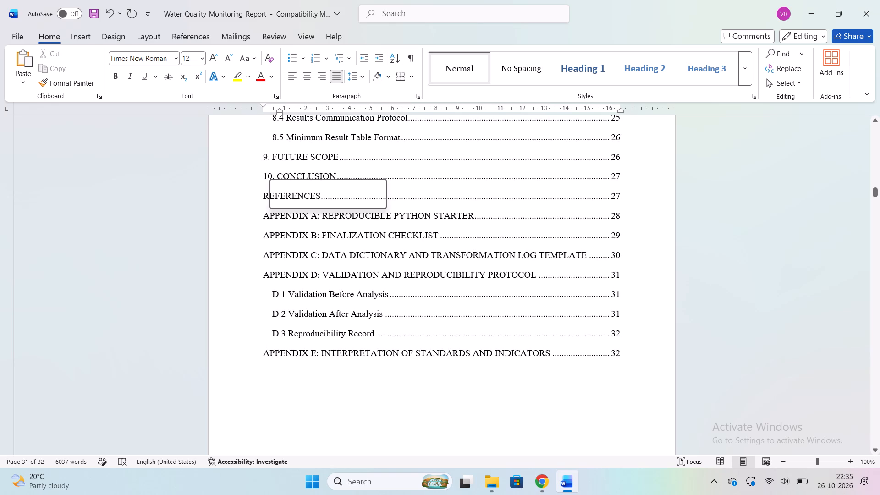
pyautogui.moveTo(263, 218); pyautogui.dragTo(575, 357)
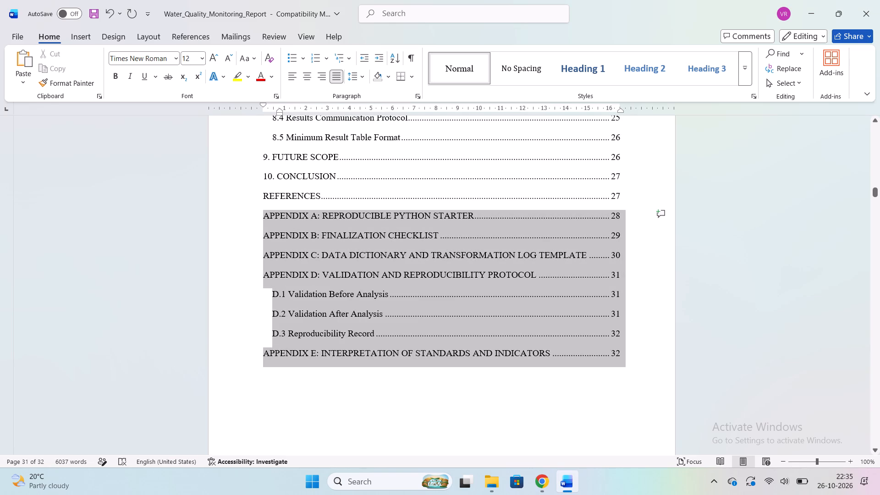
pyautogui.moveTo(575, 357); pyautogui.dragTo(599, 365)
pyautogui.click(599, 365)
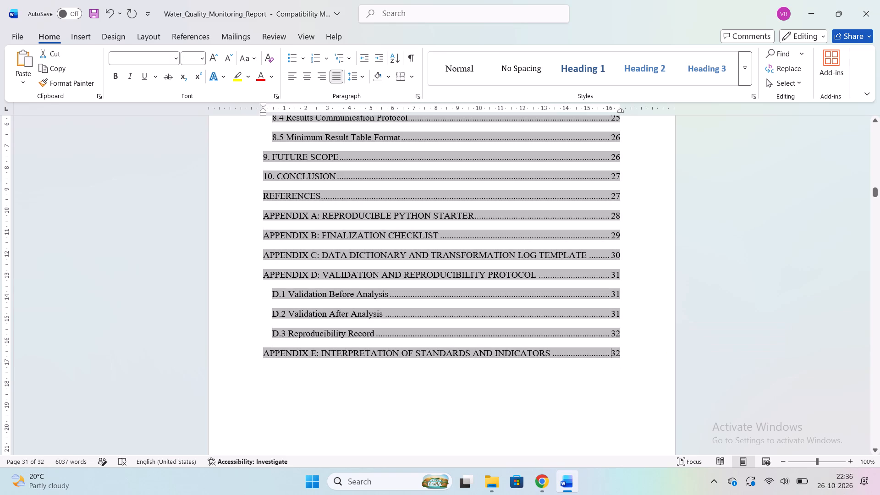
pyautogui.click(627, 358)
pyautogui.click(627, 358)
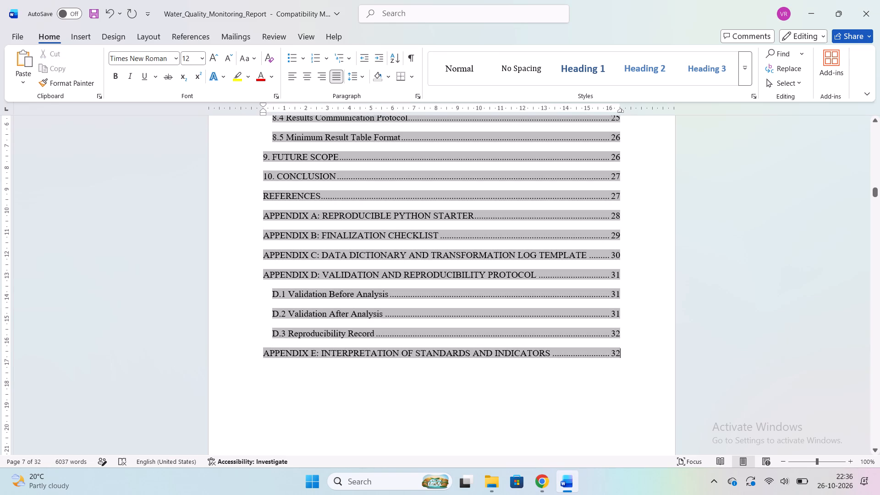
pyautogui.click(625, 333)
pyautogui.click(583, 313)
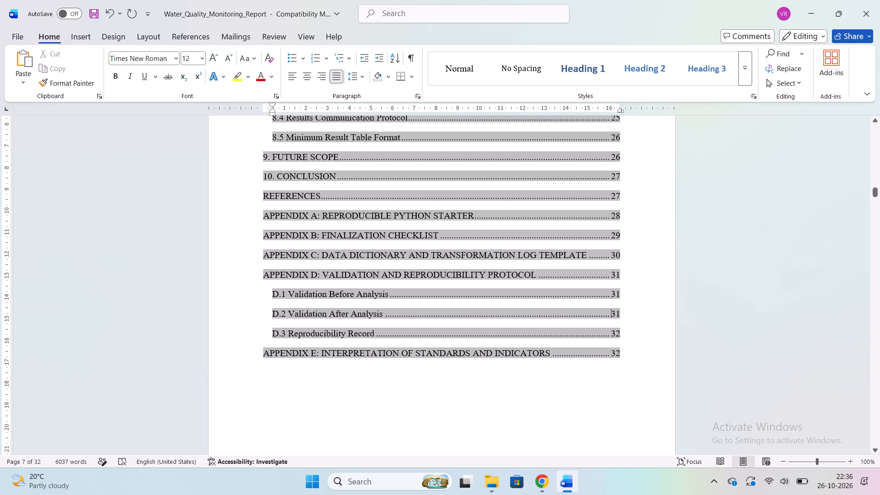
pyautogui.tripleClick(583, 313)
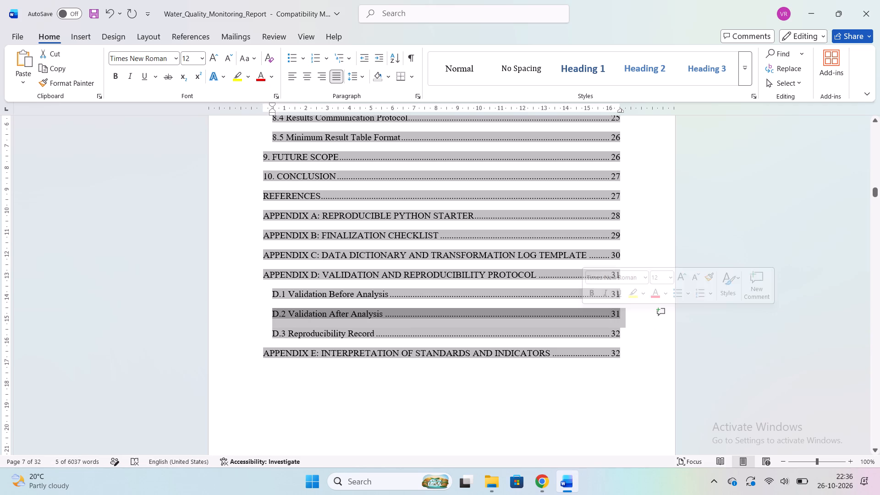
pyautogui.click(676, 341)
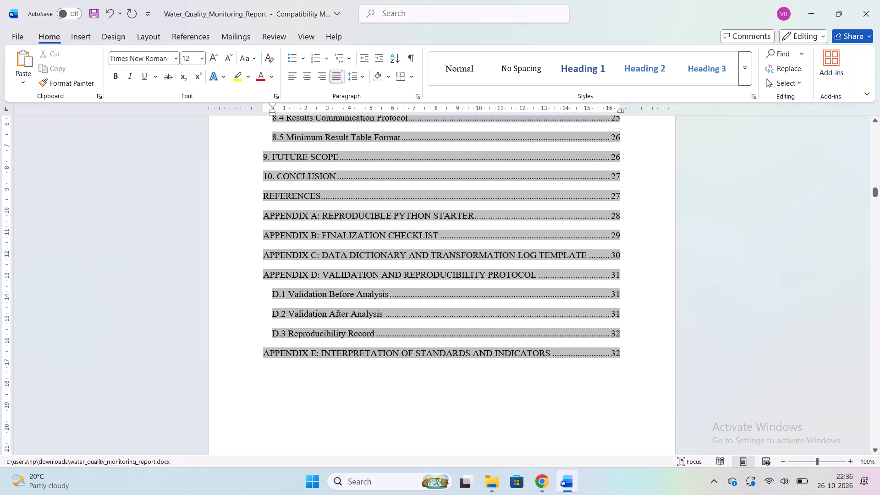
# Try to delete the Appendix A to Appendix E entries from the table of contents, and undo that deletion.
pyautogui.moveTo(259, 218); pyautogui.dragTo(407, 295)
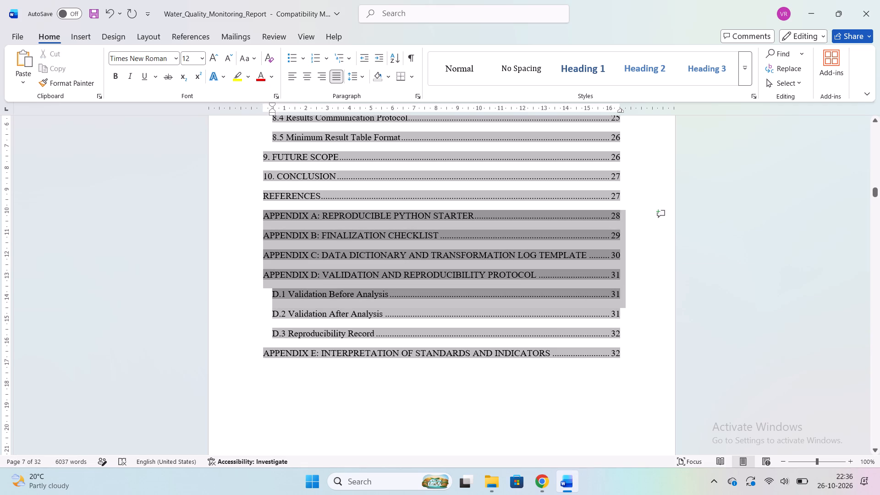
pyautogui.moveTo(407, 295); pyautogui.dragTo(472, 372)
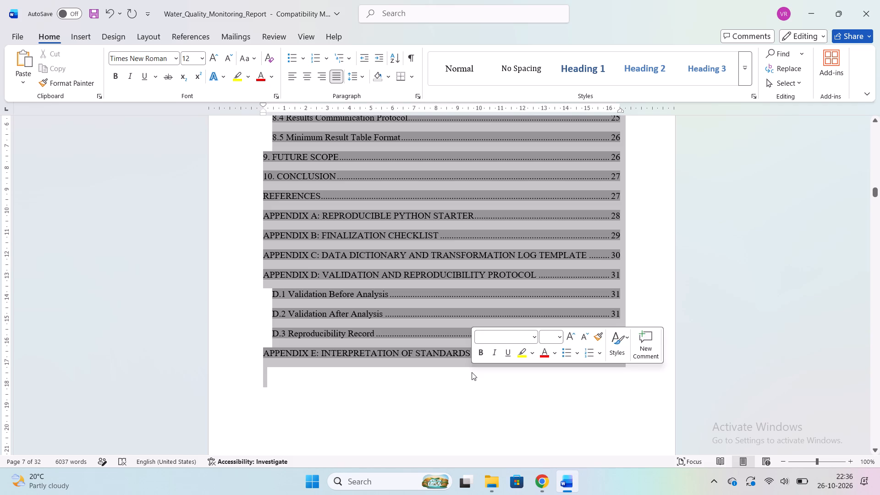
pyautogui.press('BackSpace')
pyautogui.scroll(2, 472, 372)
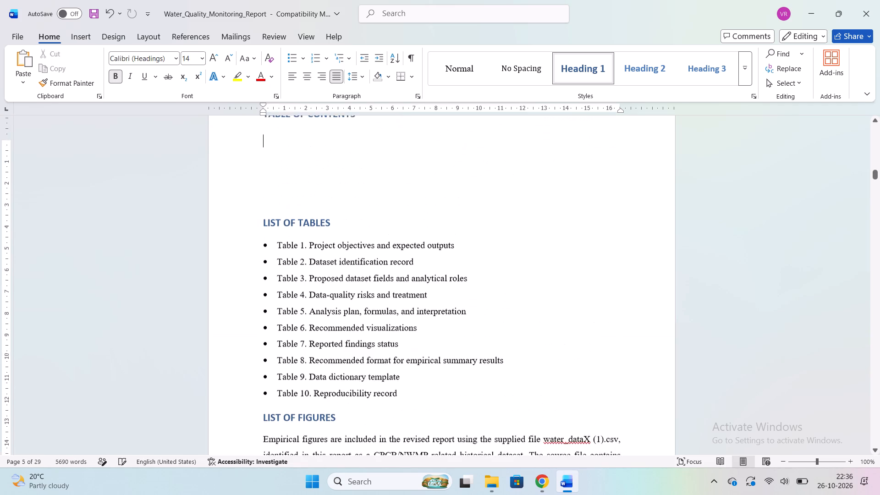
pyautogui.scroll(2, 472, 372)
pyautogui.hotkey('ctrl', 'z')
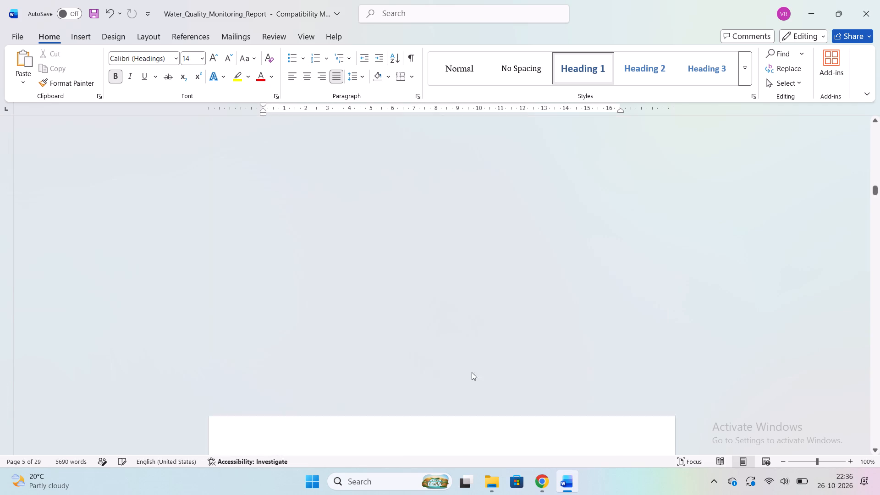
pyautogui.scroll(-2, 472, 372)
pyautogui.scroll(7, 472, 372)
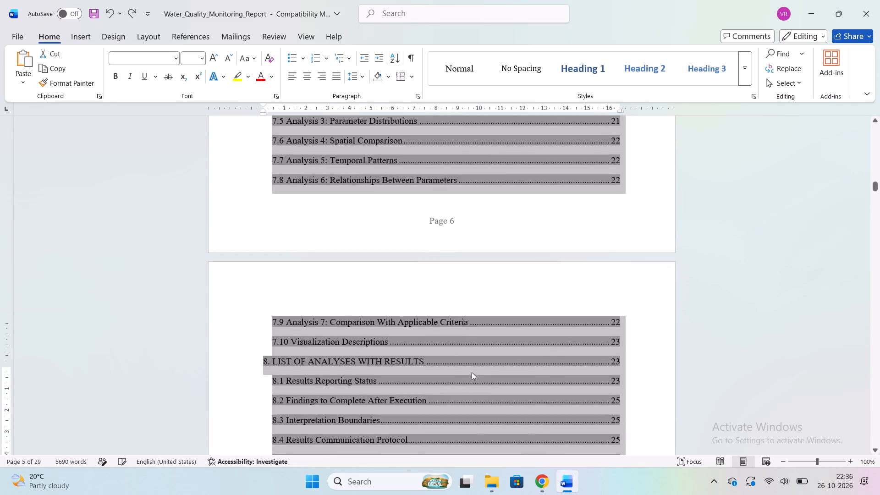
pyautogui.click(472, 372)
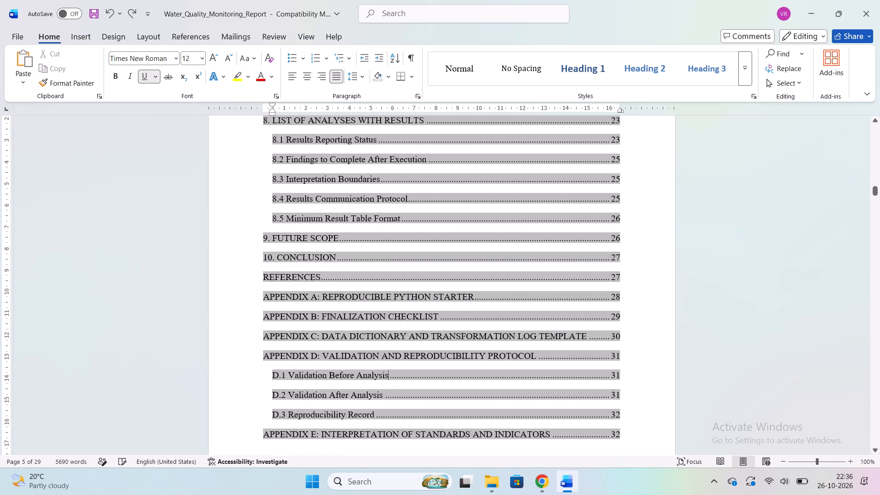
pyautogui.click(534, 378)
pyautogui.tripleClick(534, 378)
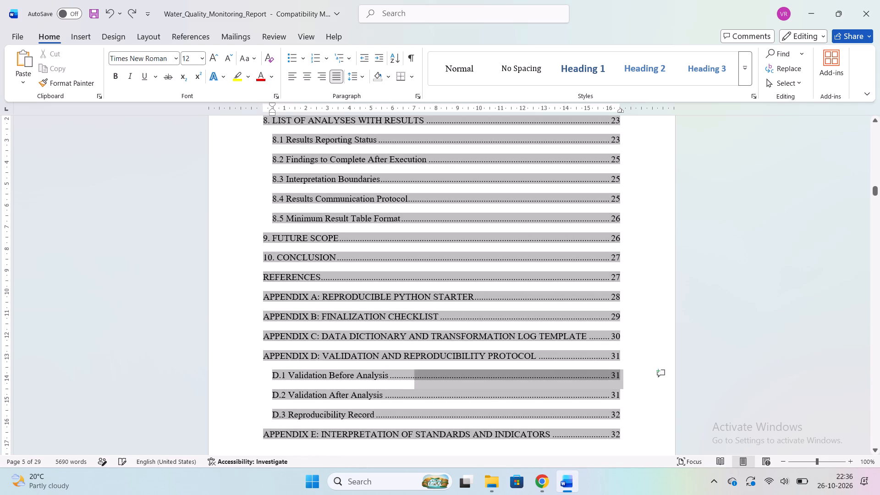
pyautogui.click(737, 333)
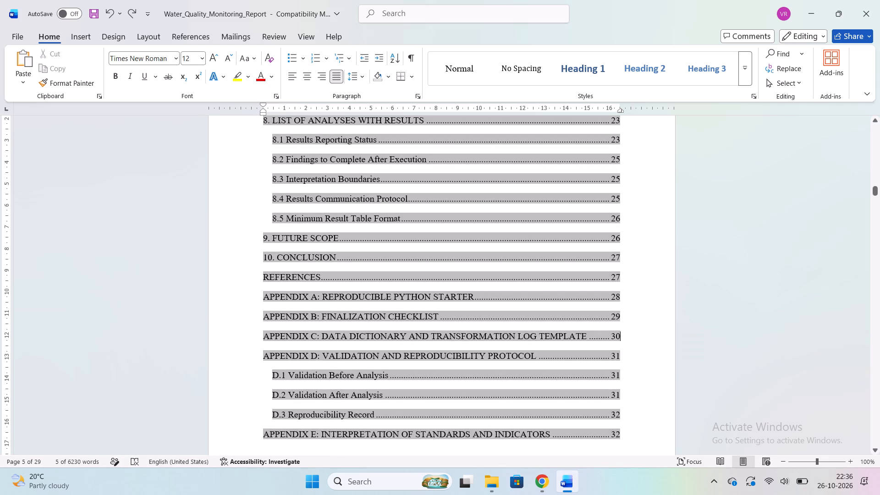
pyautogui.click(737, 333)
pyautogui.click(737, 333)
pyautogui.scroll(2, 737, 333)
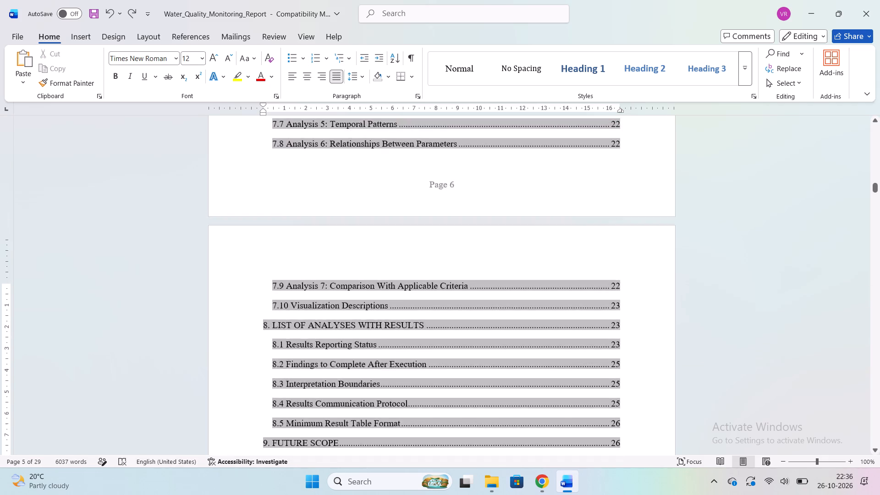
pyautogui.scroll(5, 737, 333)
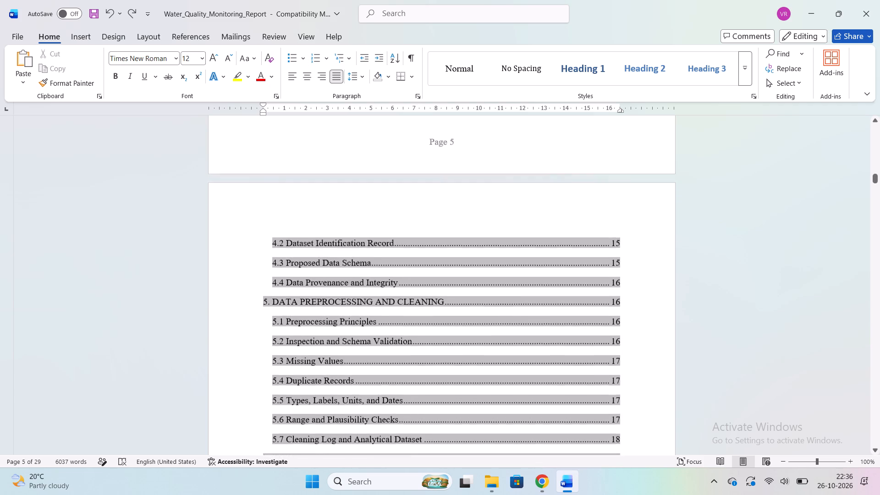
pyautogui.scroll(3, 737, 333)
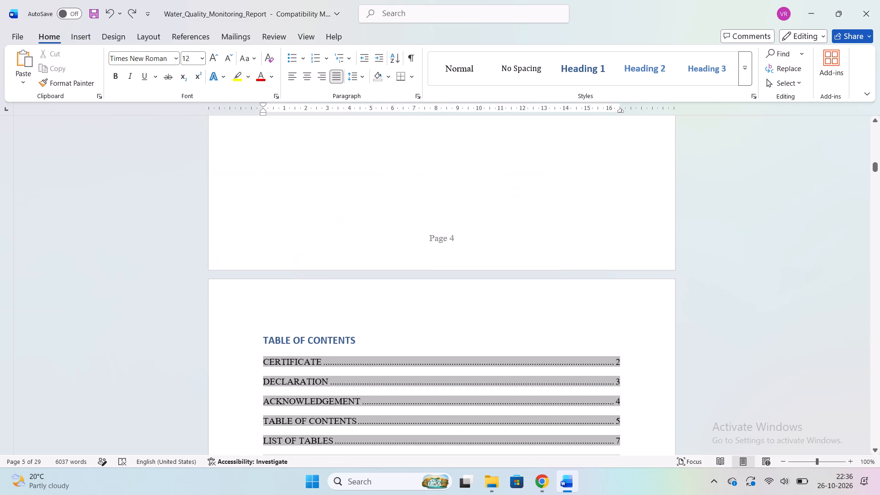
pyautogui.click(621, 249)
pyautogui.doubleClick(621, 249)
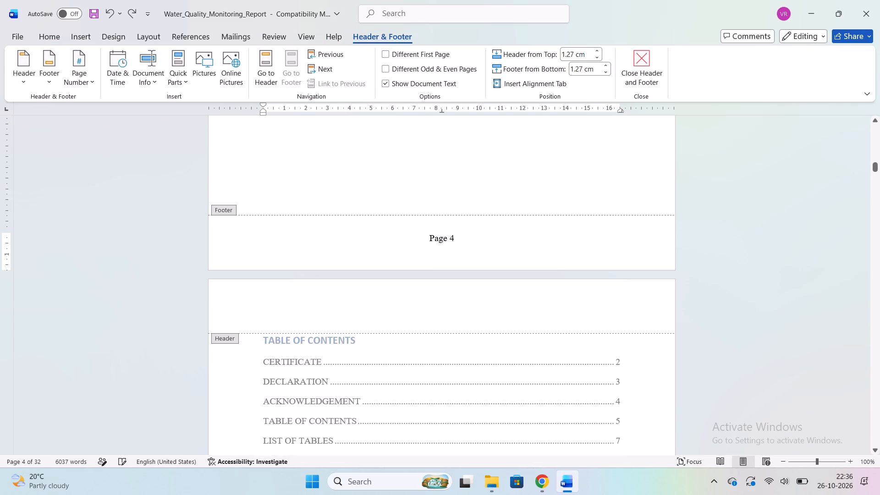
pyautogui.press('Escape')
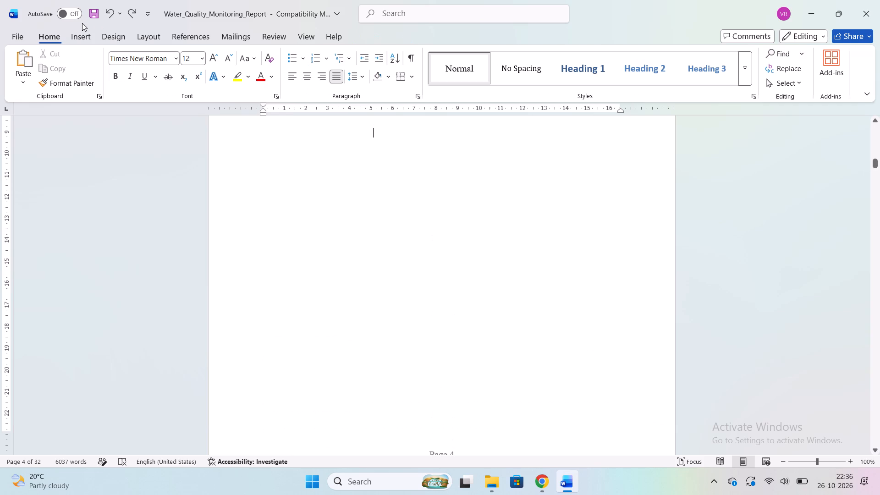
# Delete the Appendix B to Appendix E entries, including D.1 to D.3, from the end of the table of contents.
pyautogui.scroll(2, 730, 227)
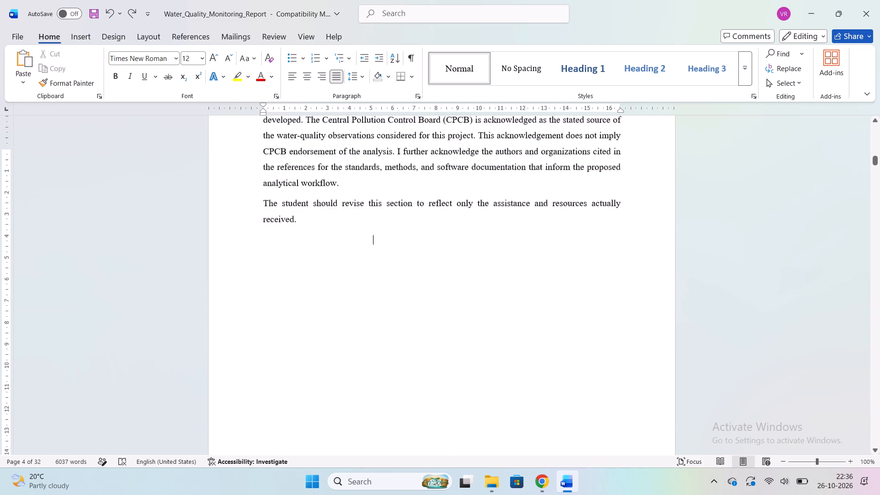
pyautogui.scroll(7, 730, 227)
pyautogui.scroll(-6, 730, 227)
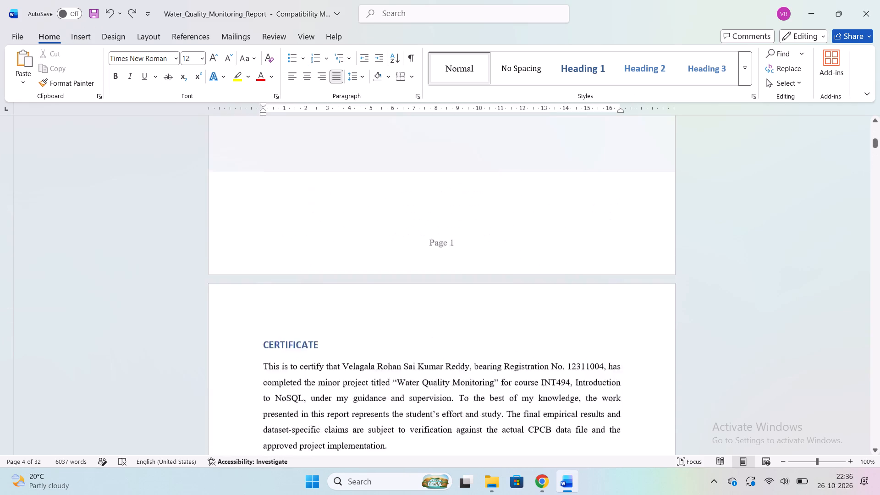
pyautogui.scroll(-7, 730, 227)
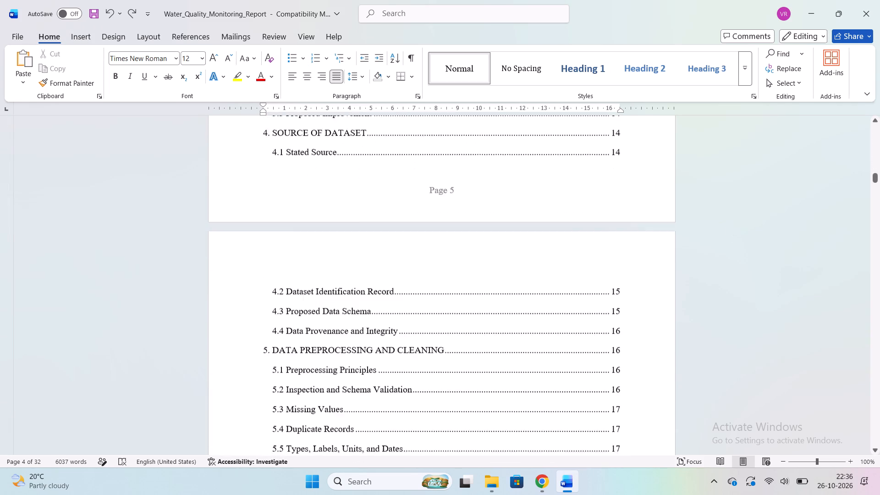
pyautogui.scroll(-3, 730, 227)
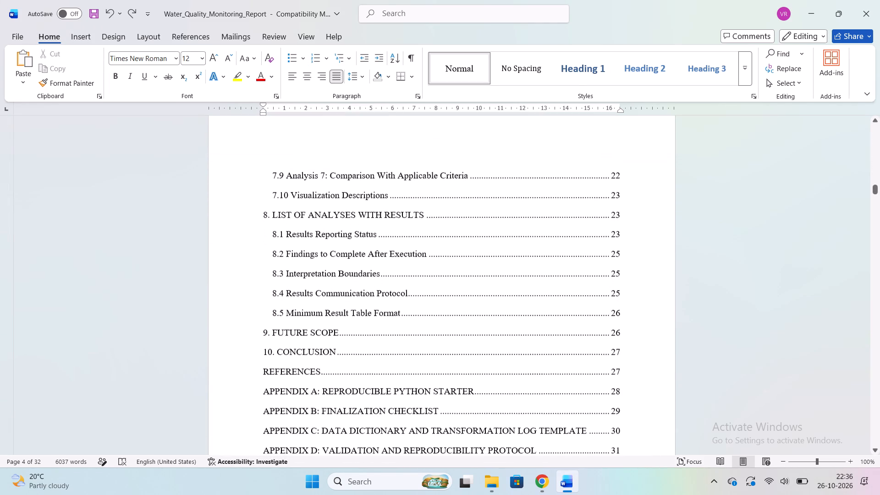
pyautogui.scroll(-1, 730, 227)
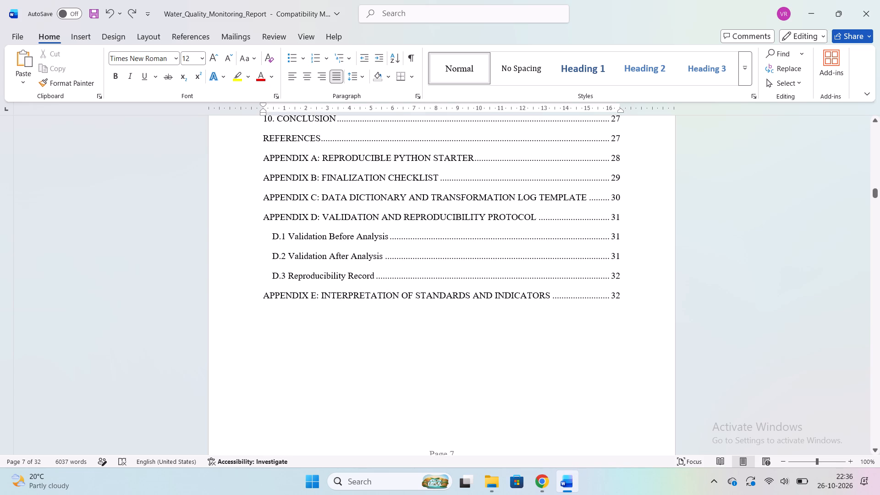
pyautogui.scroll(1, 715, 240)
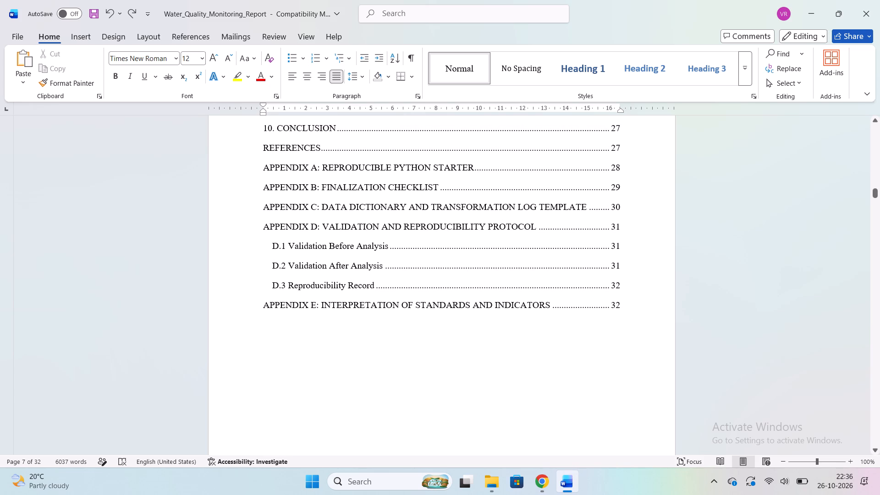
pyautogui.moveTo(627, 307); pyautogui.dragTo(357, 205)
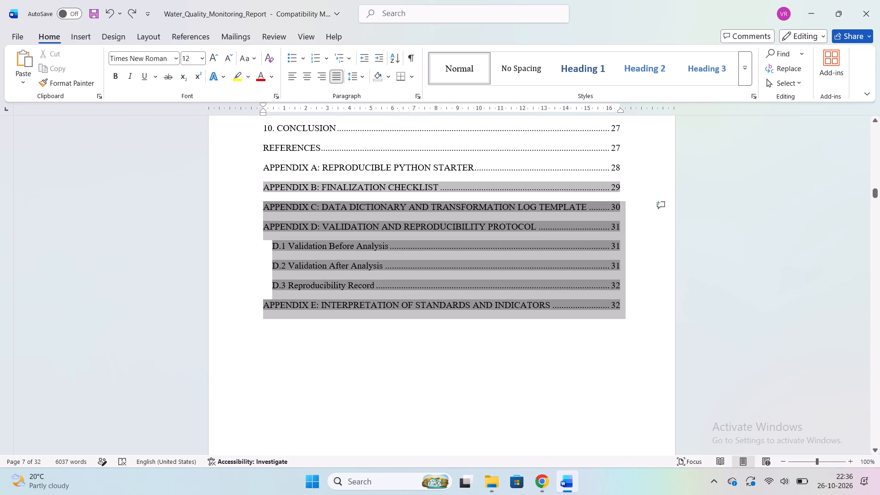
pyautogui.moveTo(357, 205); pyautogui.dragTo(336, 192)
pyautogui.press('BackSpace')
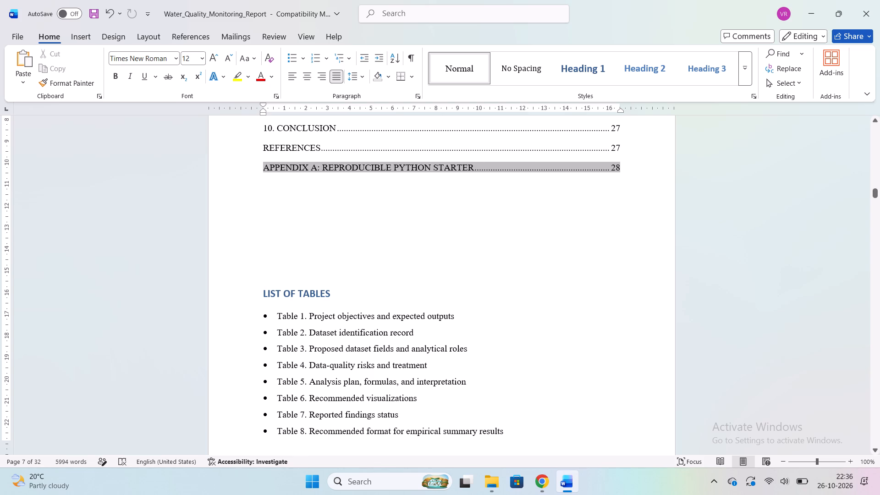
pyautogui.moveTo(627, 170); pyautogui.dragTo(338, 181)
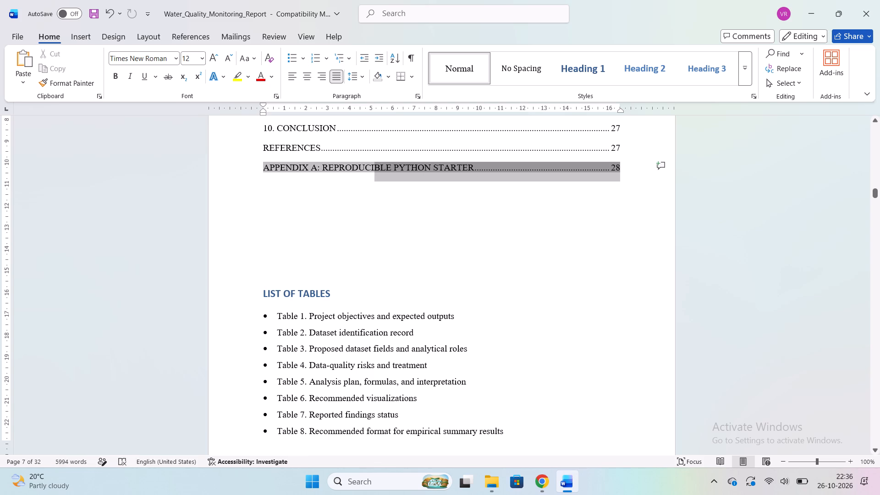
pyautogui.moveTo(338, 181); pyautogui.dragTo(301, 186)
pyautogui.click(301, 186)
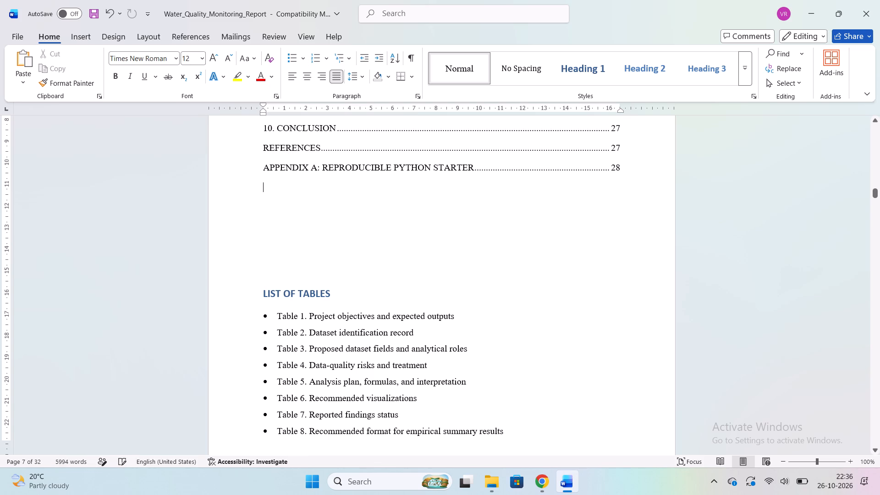
# Delete the Appendix A: Reproducible Python Starter entry from the table of contents, restoring the REFERENCES entry removed along with it.
pyautogui.click(624, 165)
pyautogui.press('BackSpace')
pyautogui.press('BackSpace')
pyautogui.press('BackSpace')
pyautogui.press('BackSpace')
pyautogui.press('BackSpace')
pyautogui.press('BackSpace')
pyautogui.press('BackSpace')
pyautogui.press('BackSpace')
pyautogui.press('BackSpace')
pyautogui.press('BackSpace')
pyautogui.press('BackSpace')
pyautogui.press('BackSpace')
pyautogui.press('BackSpace')
pyautogui.press('BackSpace')
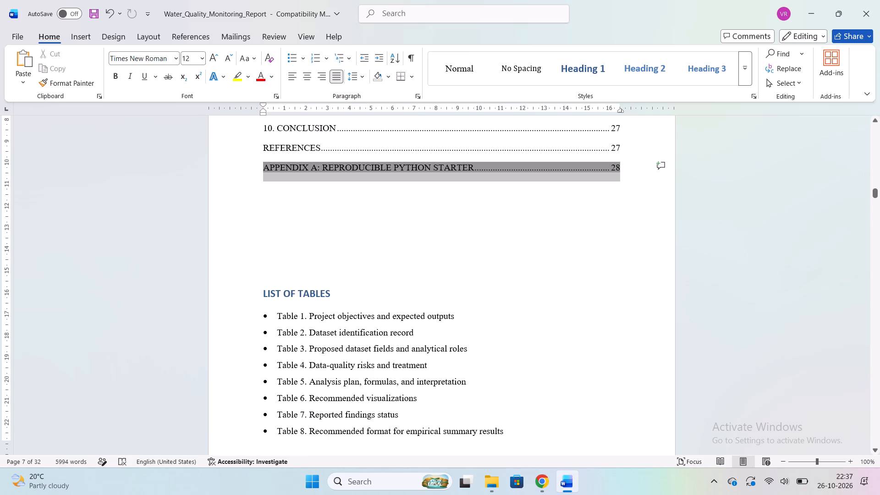
pyautogui.hotkey('ctrl', 'z')
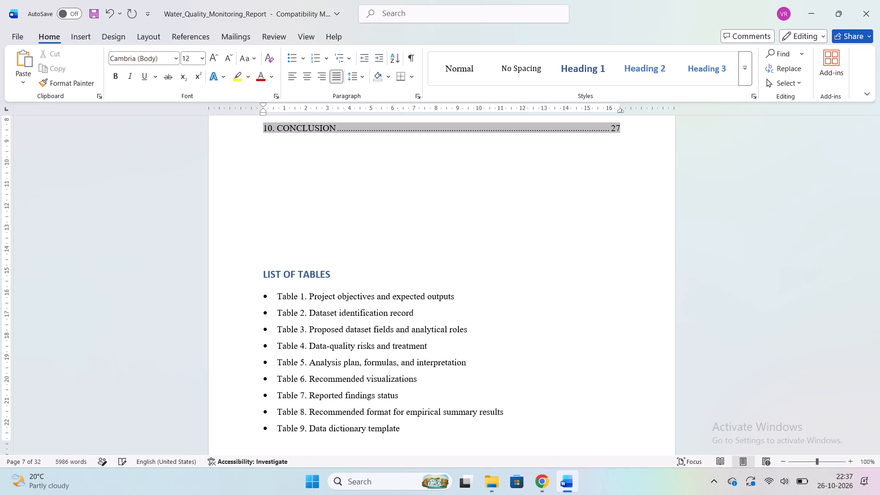
pyautogui.hotkey('ctrl', 'z')
pyautogui.click(624, 165)
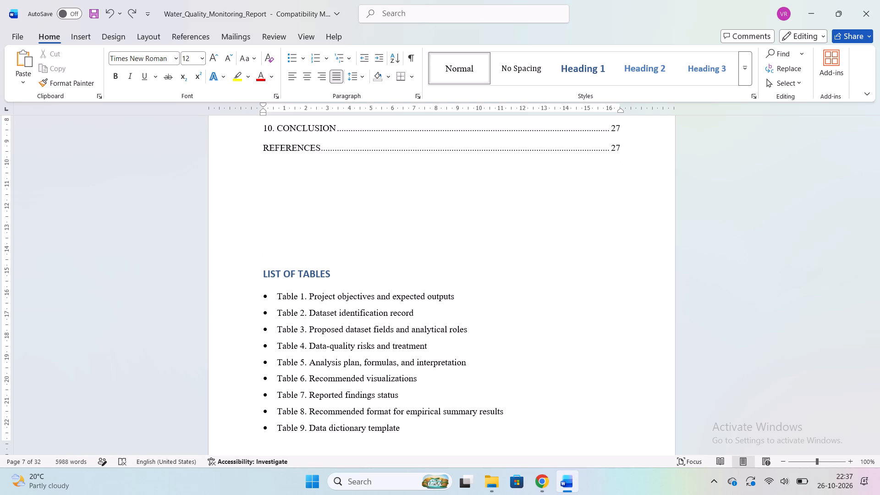
# Review the List of Tables, List of Figures, Abstract and Introduction pages that follow the table of contents.
pyautogui.scroll(-2, 575, 217)
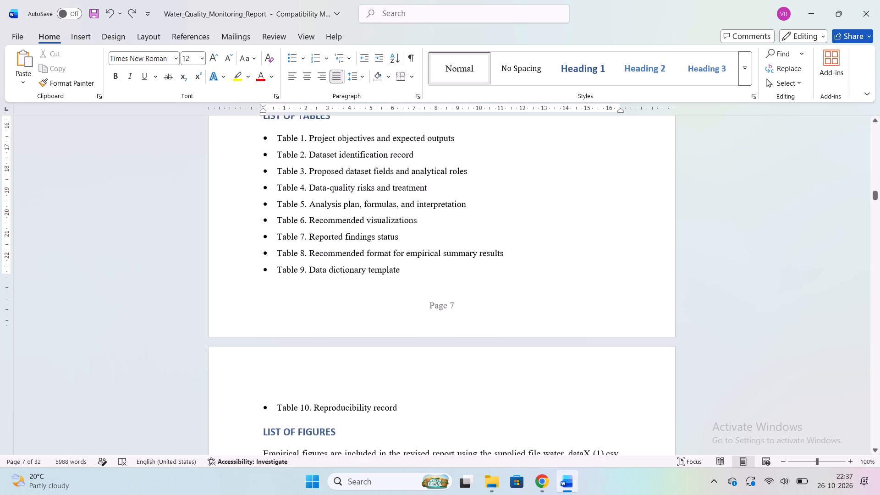
pyautogui.scroll(-2, 575, 217)
pyautogui.scroll(1, 575, 217)
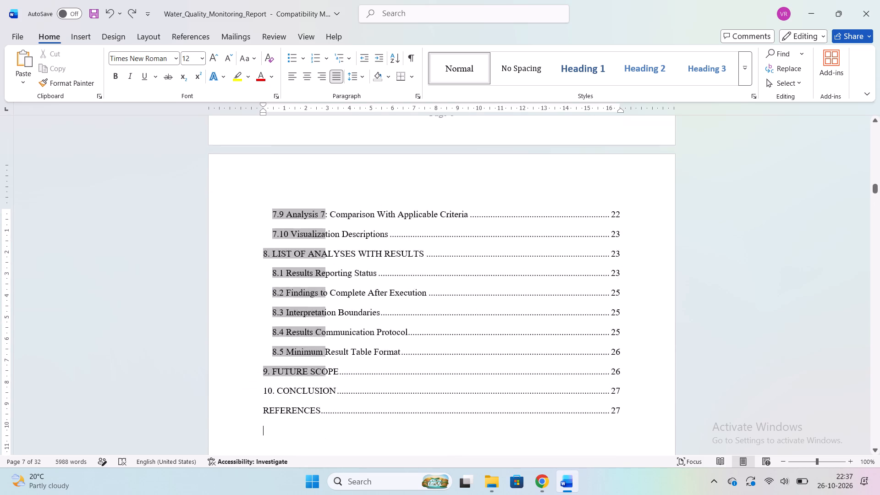
pyautogui.scroll(-5, 575, 217)
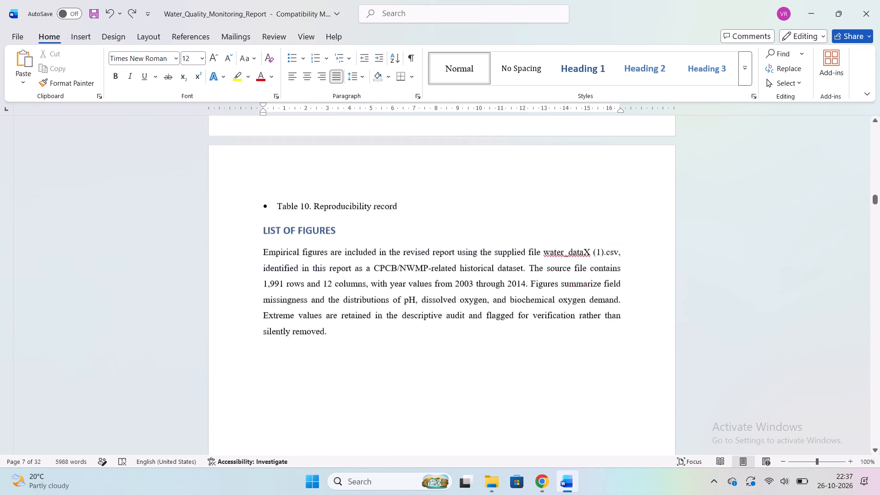
pyautogui.scroll(1, 575, 217)
pyautogui.scroll(-1, 575, 217)
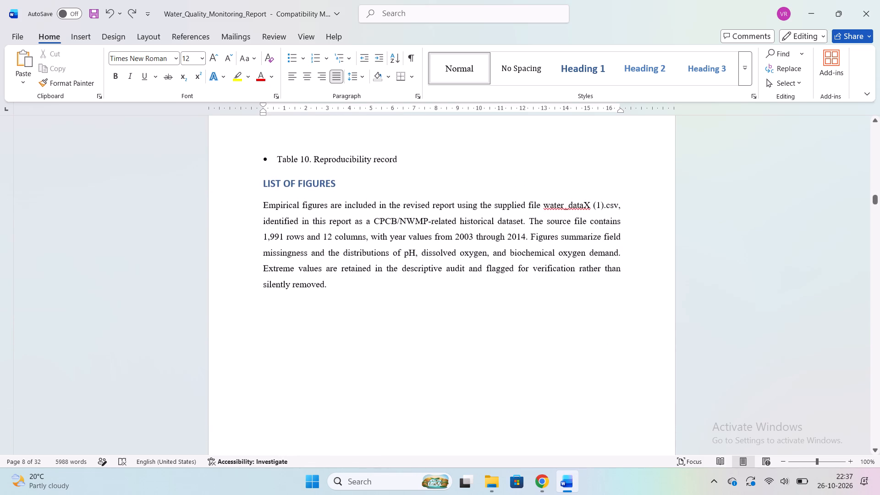
pyautogui.scroll(-2, 575, 217)
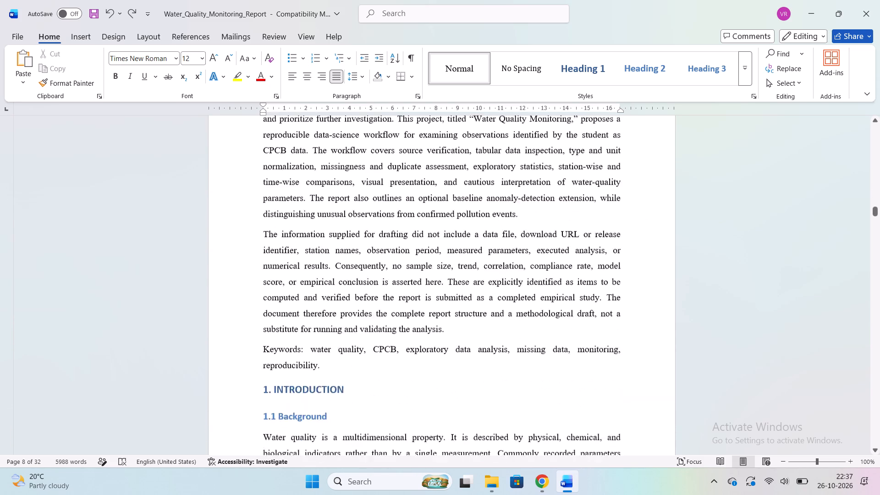
pyautogui.scroll(-3, 575, 217)
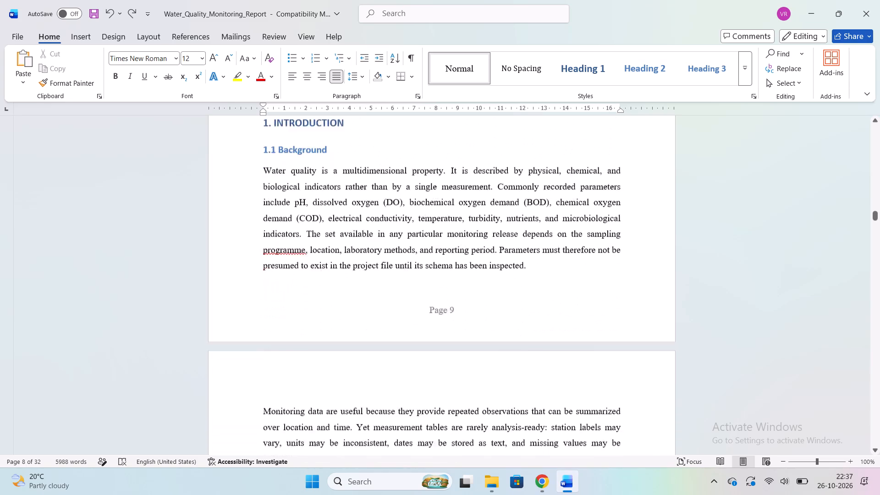
pyautogui.scroll(-1, 575, 217)
# Insert ten blank lines between the table of contents and the LIST OF TABLES heading to move the list onto the next page.
pyautogui.scroll(6, 575, 217)
pyautogui.scroll(-3, 575, 217)
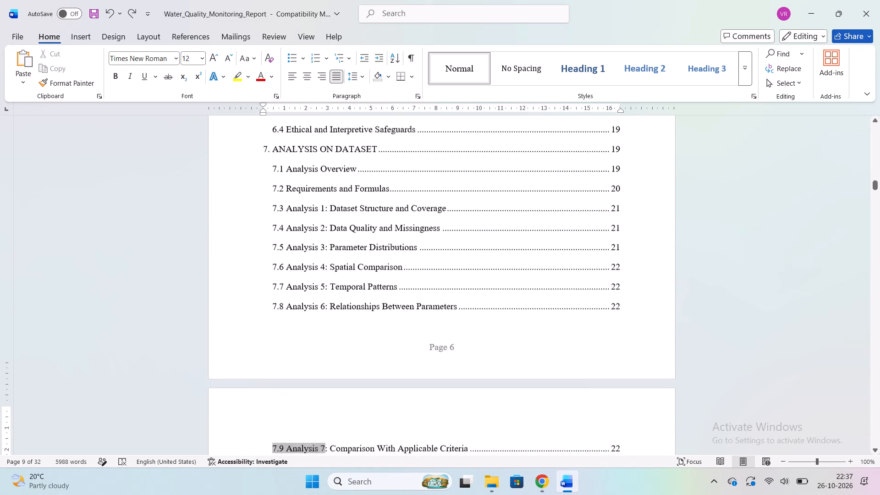
pyautogui.scroll(-6, 575, 217)
pyautogui.click(394, 221)
pyautogui.press('Return')
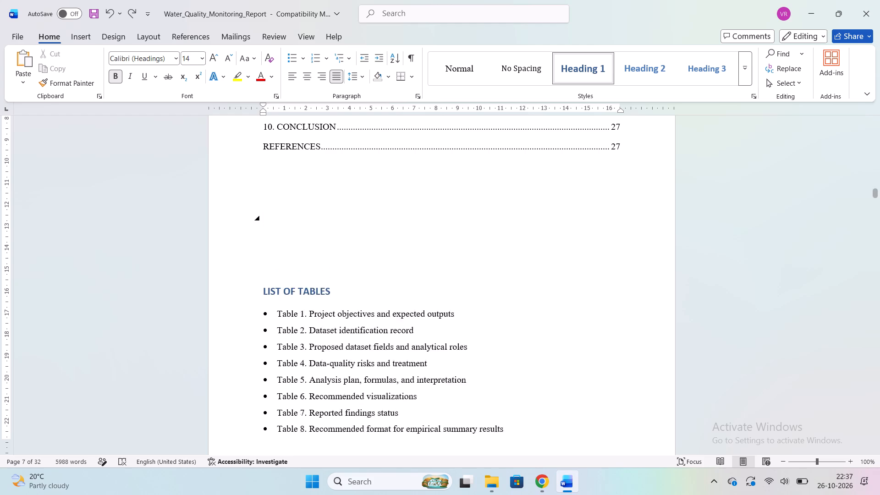
pyautogui.press('Return')
pyautogui.press('Return')
pyautogui.press('Return')
pyautogui.press('Return')
pyautogui.press('Return')
pyautogui.press('Return')
pyautogui.press('Return')
pyautogui.press('Return')
pyautogui.press('Return')
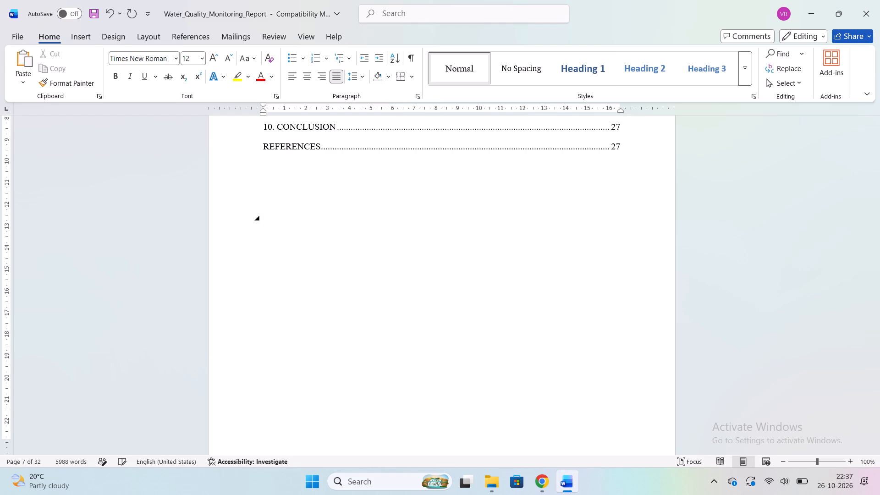
# Review the pages after the table of contents, from the Abstract through chapter 1 to section 2.3 Assumptions and Constraints.
pyautogui.scroll(-8, 394, 221)
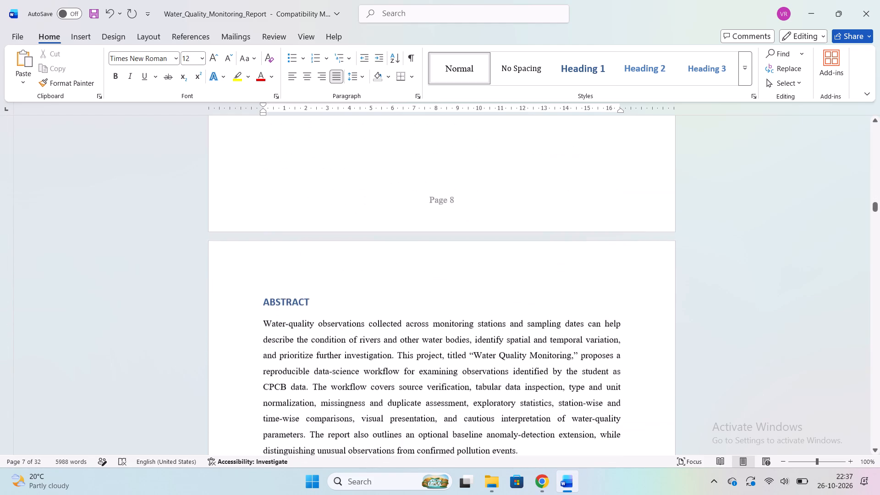
pyautogui.scroll(-4, 394, 221)
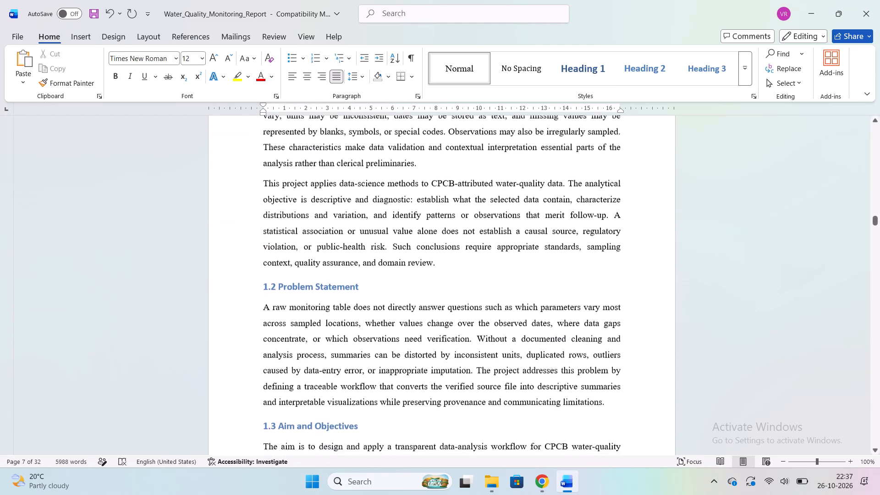
pyautogui.scroll(-4, 394, 221)
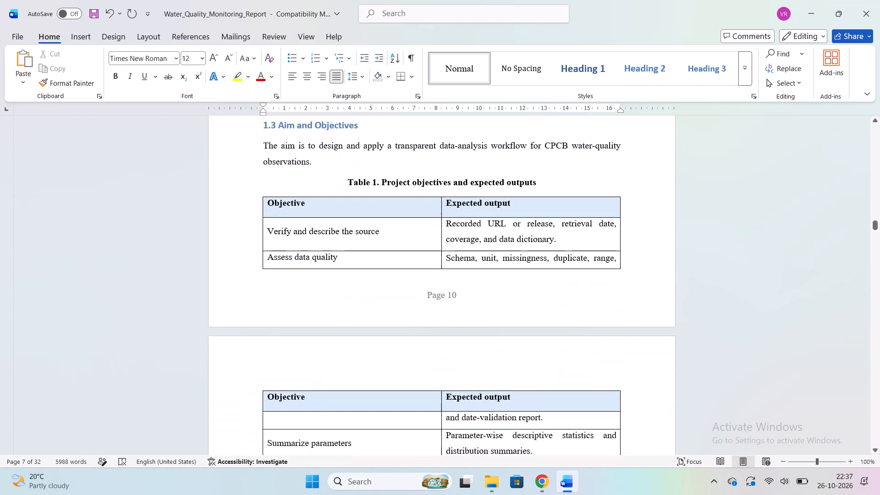
pyautogui.scroll(-5, 394, 221)
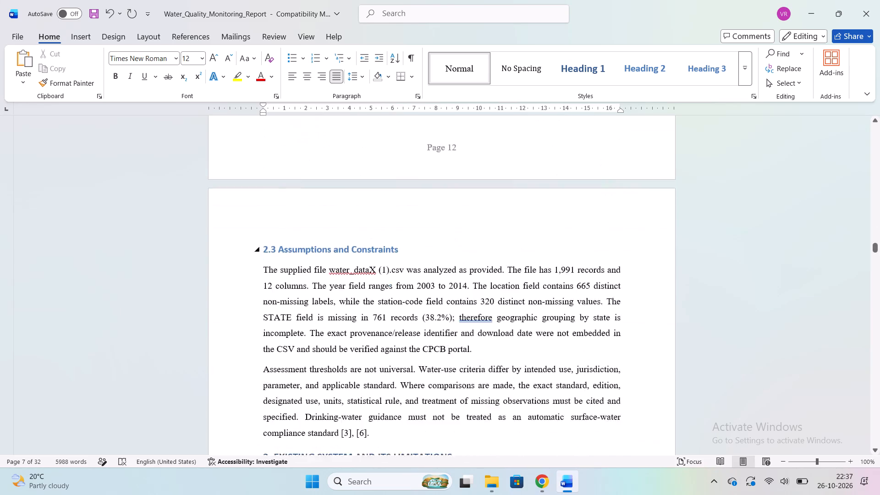
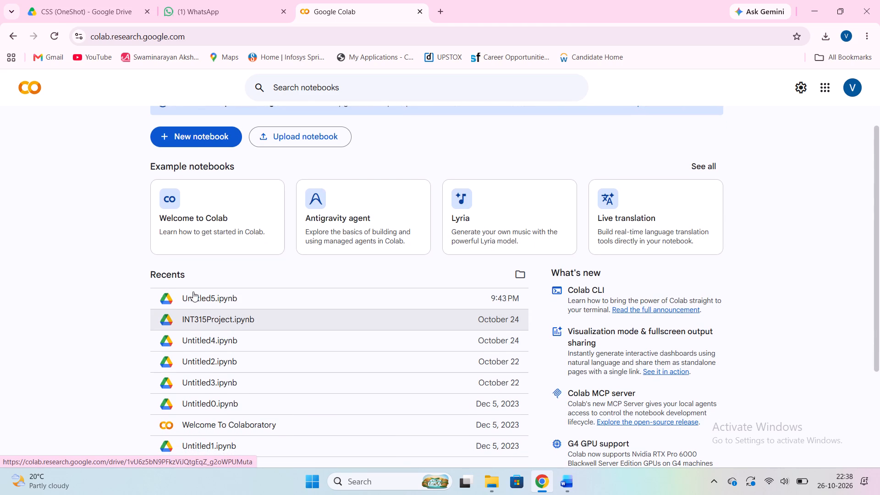
pyautogui.click(193, 291)
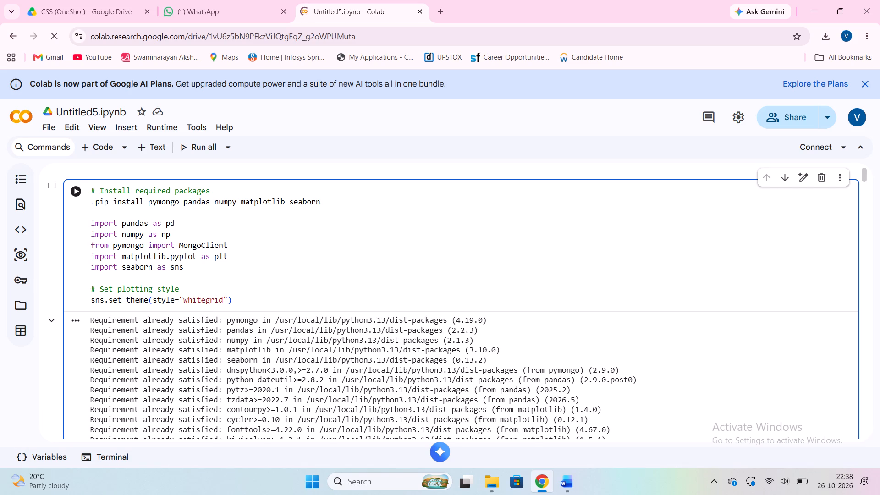
pyautogui.scroll(-5, 440, 384)
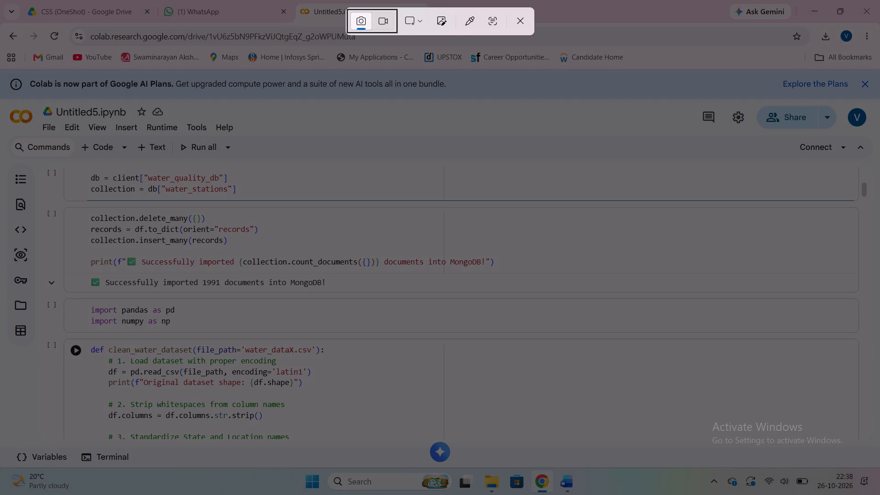
pyautogui.moveTo(59, 195); pyautogui.dragTo(132, 242)
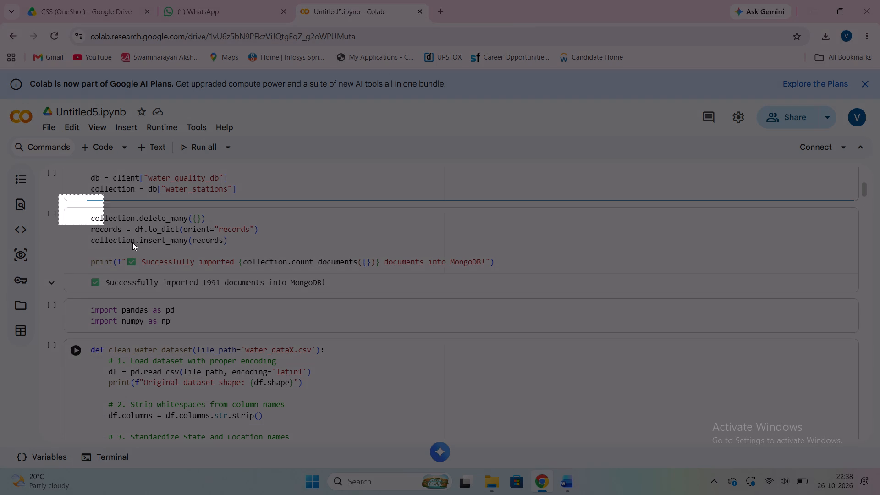
pyautogui.moveTo(132, 242); pyautogui.dragTo(567, 307)
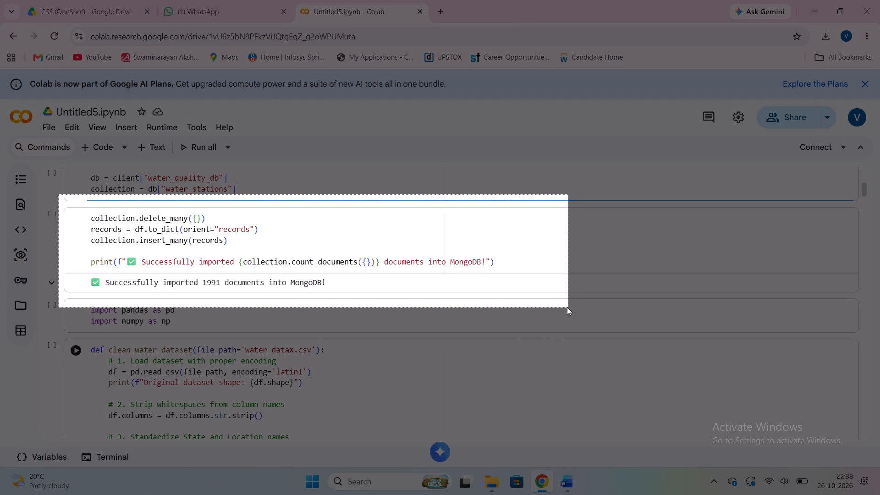
pyautogui.moveTo(567, 307); pyautogui.dragTo(567, 306)
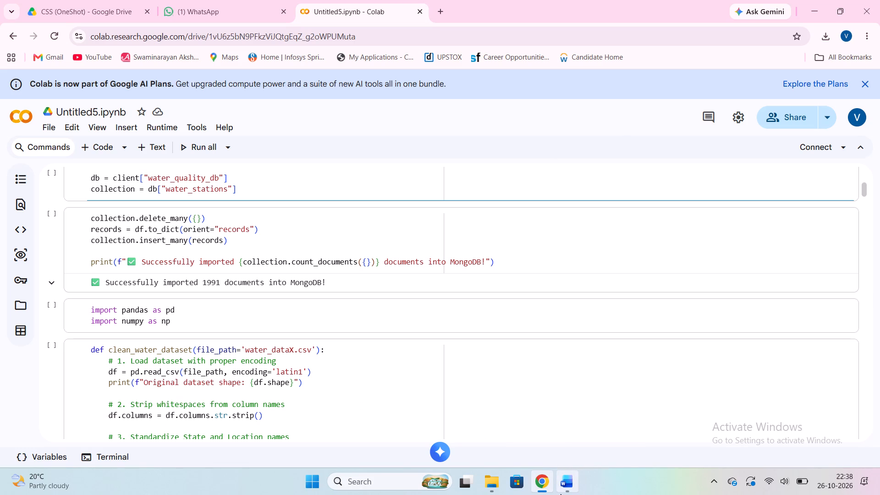
# Switch to the Word report and paste the MongoDB import screenshot on a new line beneath the section 4.4 Data Provenance and Integrity paragraph.
pyautogui.click(554, 453)
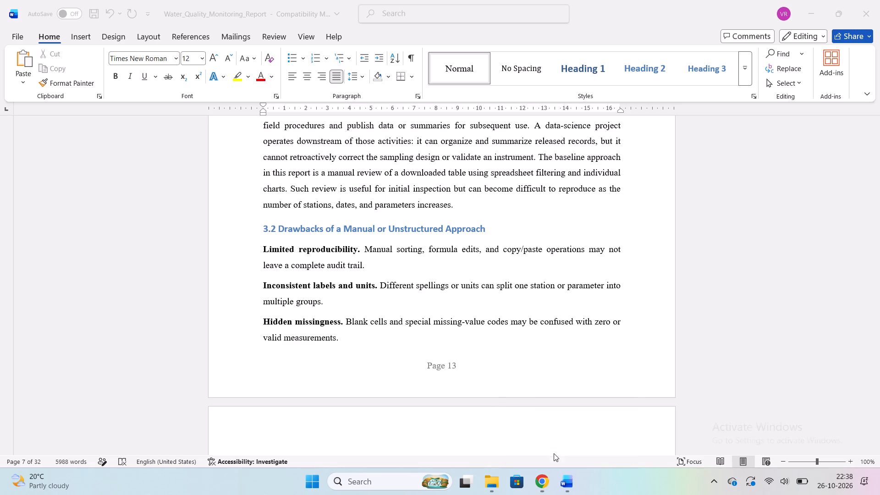
pyautogui.scroll(-6, 409, 371)
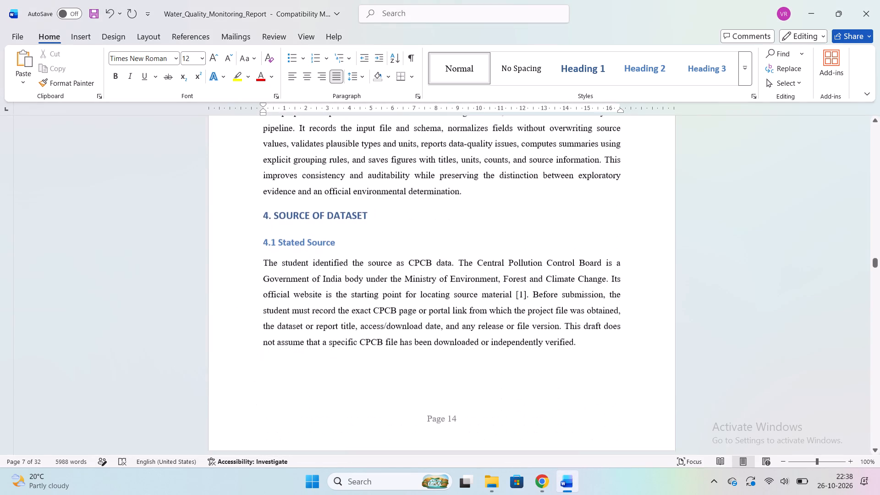
pyautogui.scroll(-6, 409, 371)
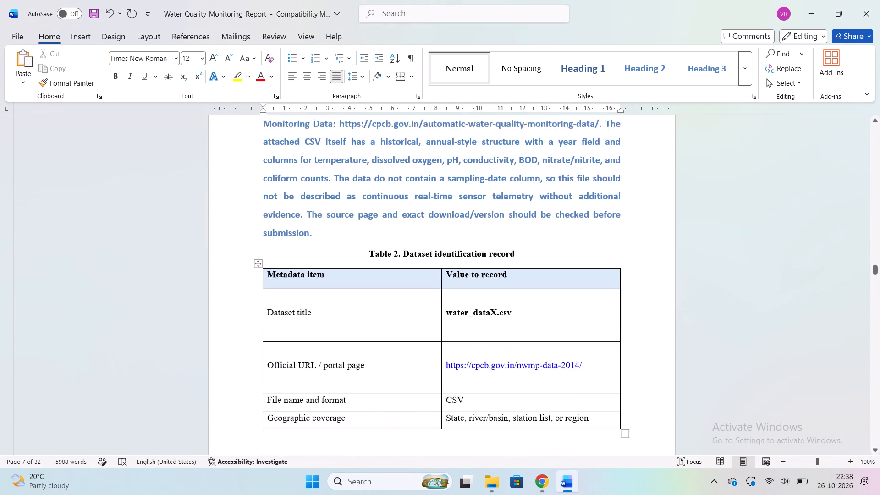
pyautogui.scroll(-1, 409, 371)
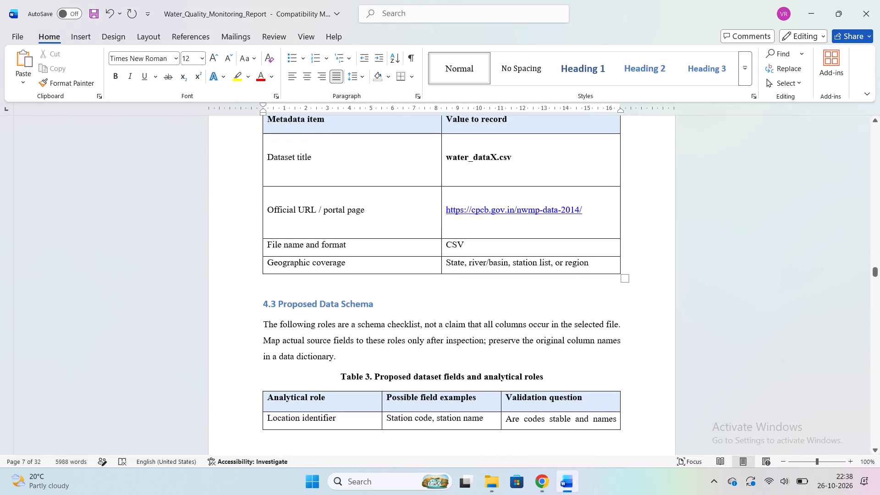
pyautogui.scroll(-3, 409, 371)
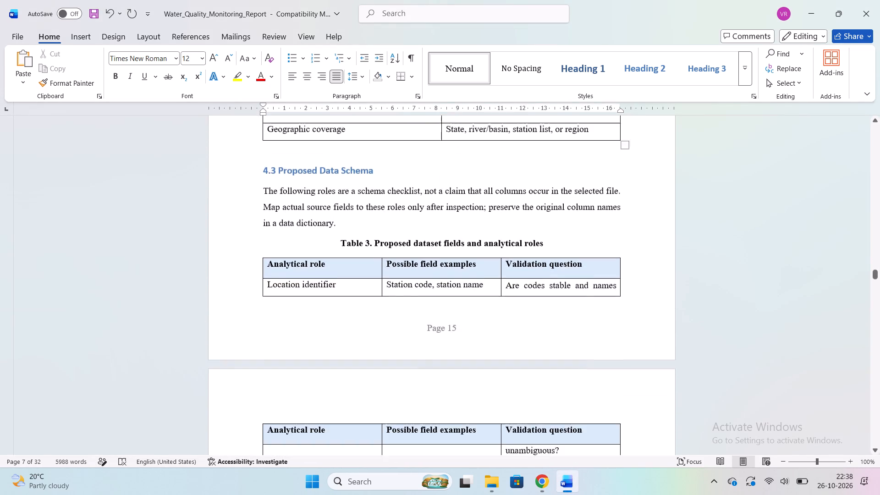
pyautogui.scroll(-2, 409, 371)
pyautogui.scroll(1, 409, 371)
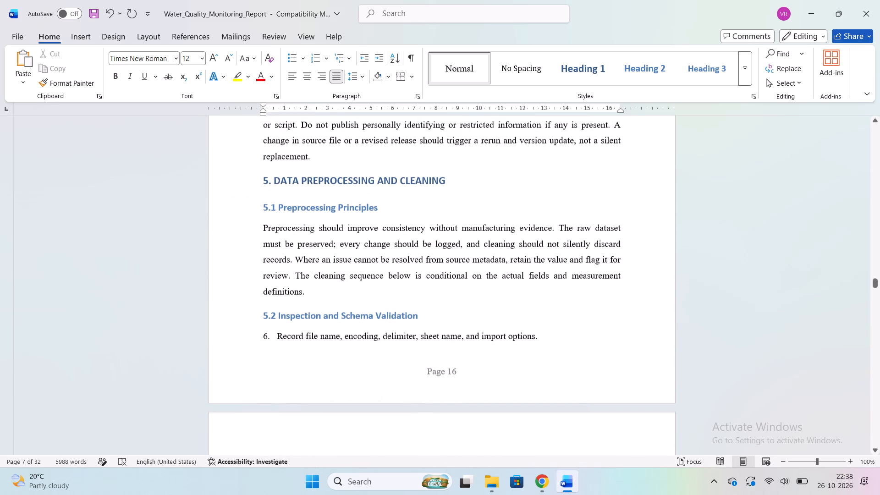
pyautogui.scroll(2, 409, 371)
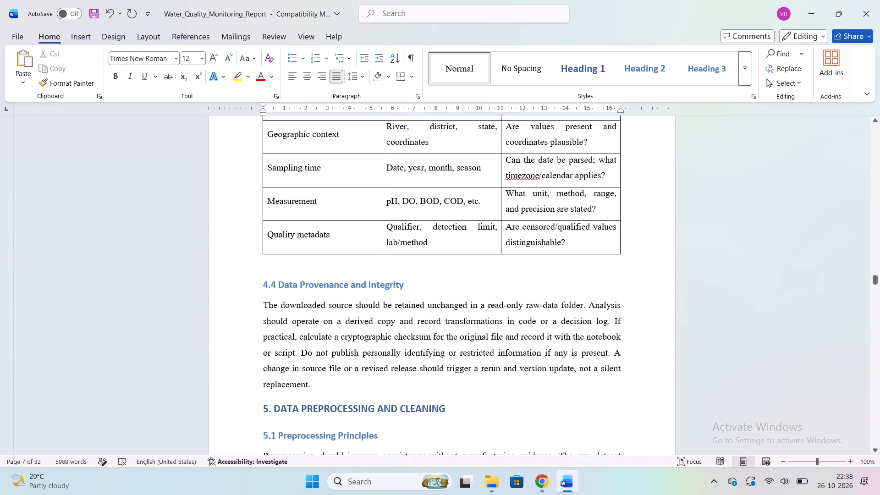
pyautogui.click(330, 383)
pyautogui.press('Return')
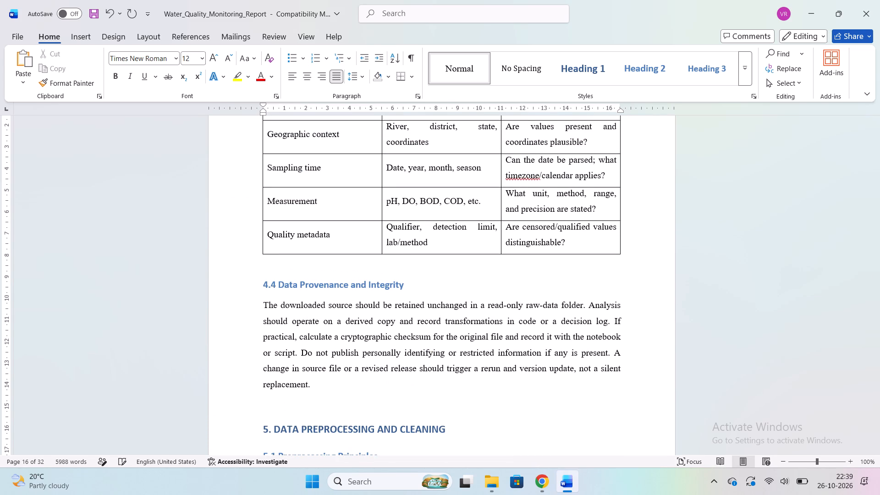
pyautogui.hotkey('ctrl', 'v')
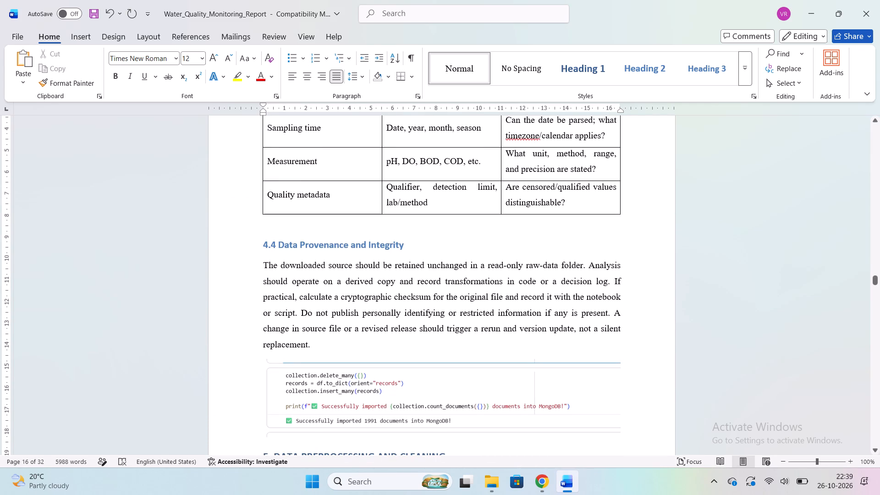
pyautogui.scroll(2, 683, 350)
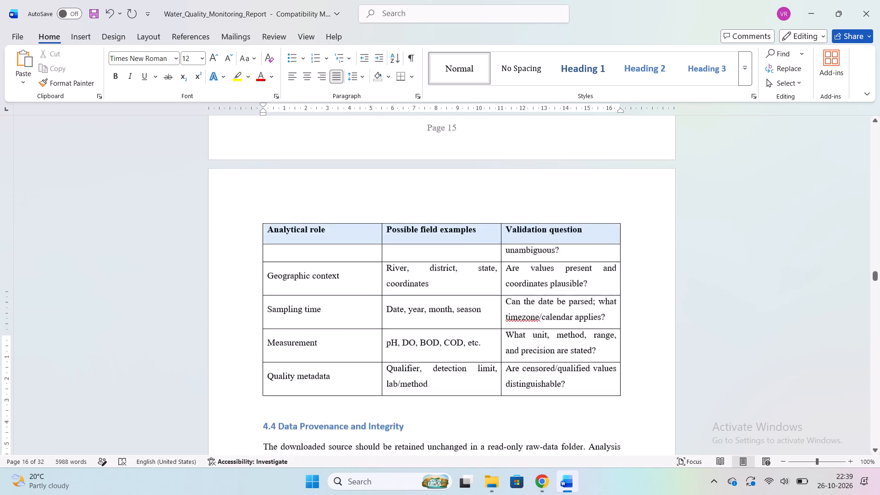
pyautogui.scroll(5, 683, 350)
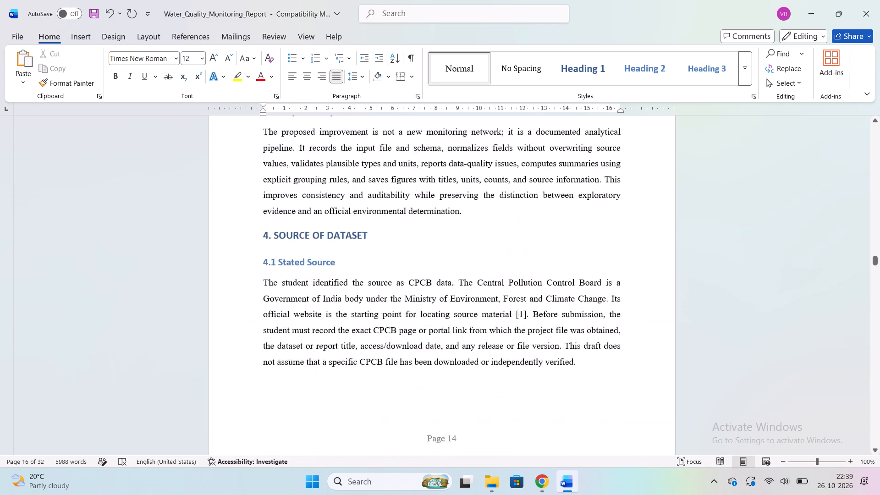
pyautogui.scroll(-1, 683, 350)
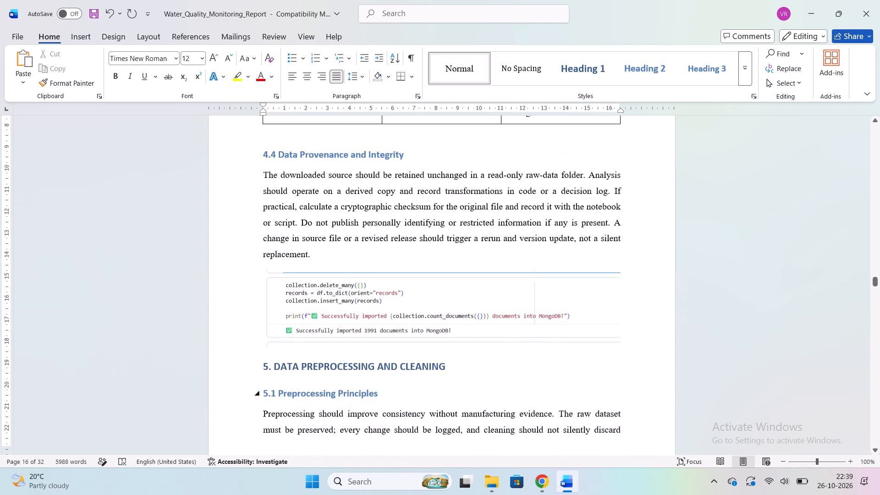
# Switch to the Colab notebook in Chrome and capture a screenshot of the clean_water_dataset() run cell with its missing values report.
pyautogui.click(552, 480)
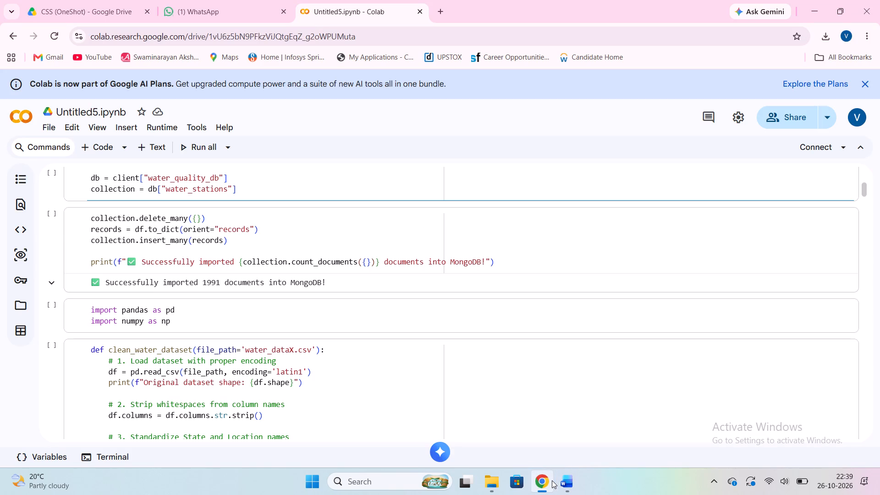
pyautogui.scroll(-2, 357, 401)
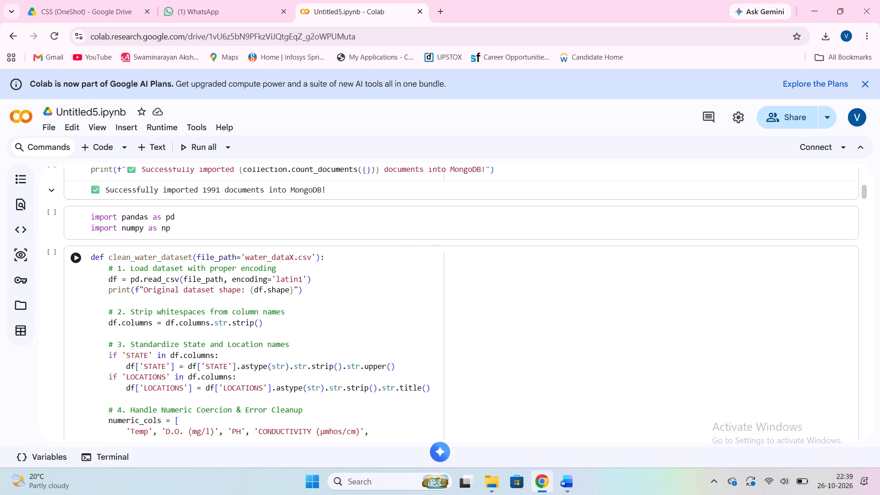
pyautogui.scroll(-3, 357, 401)
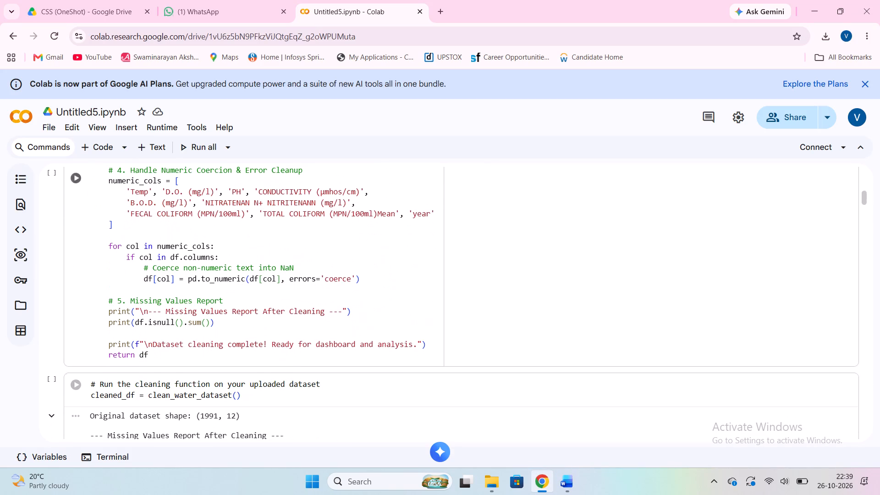
pyautogui.scroll(-1, 357, 401)
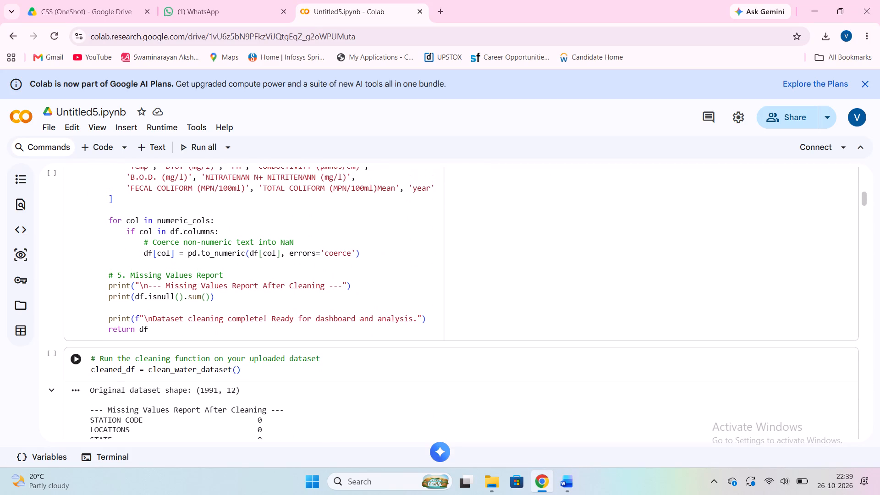
pyautogui.scroll(-3, 357, 401)
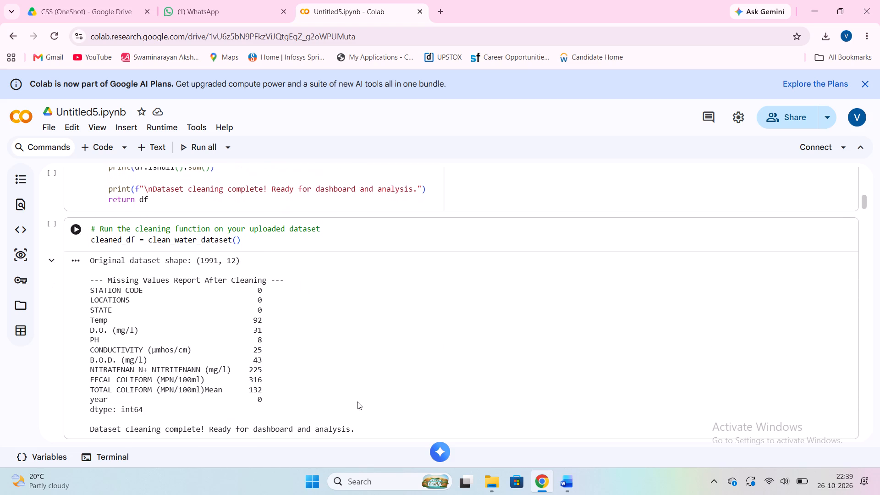
pyautogui.scroll(-1, 357, 401)
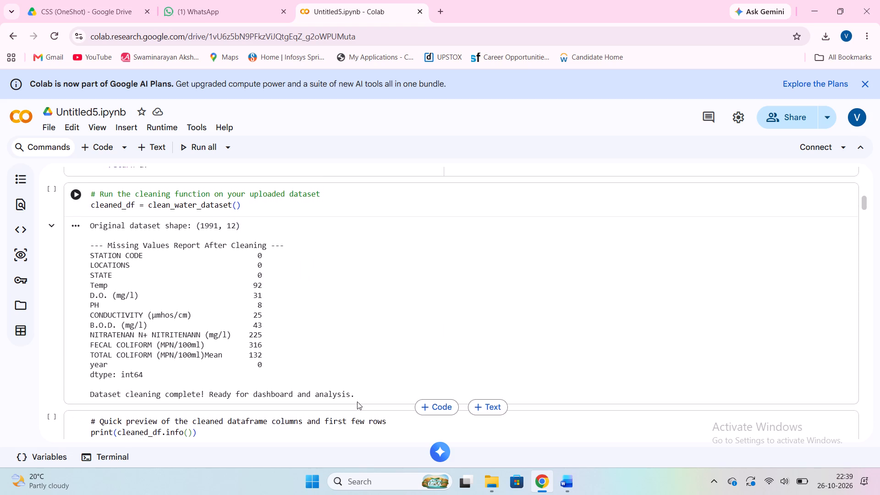
pyautogui.scroll(-2, 357, 401)
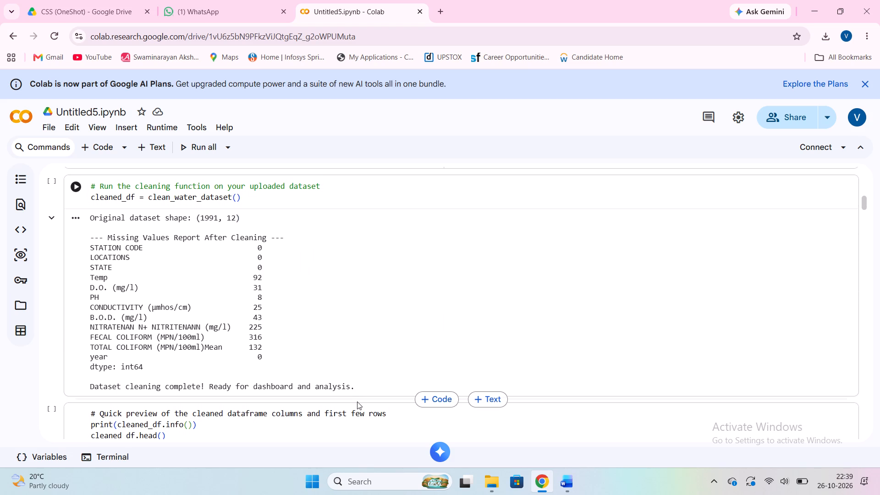
pyautogui.press('shift+super+s')
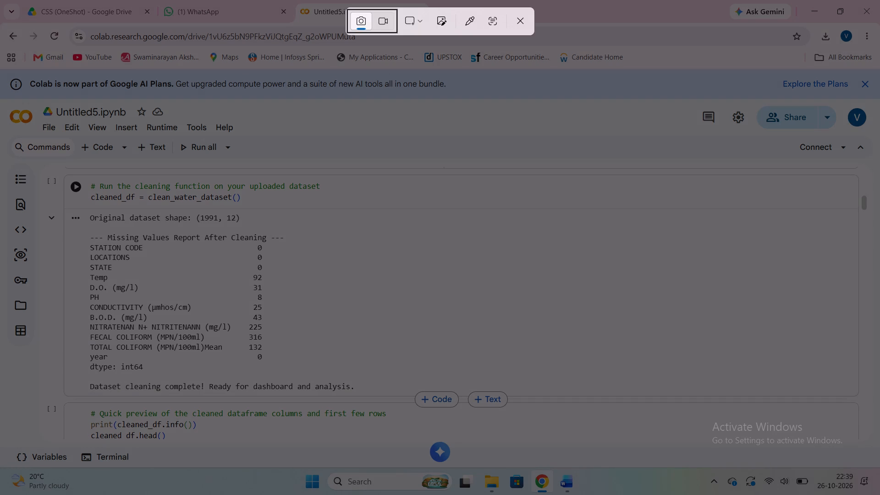
pyautogui.moveTo(72, 179); pyautogui.dragTo(332, 365)
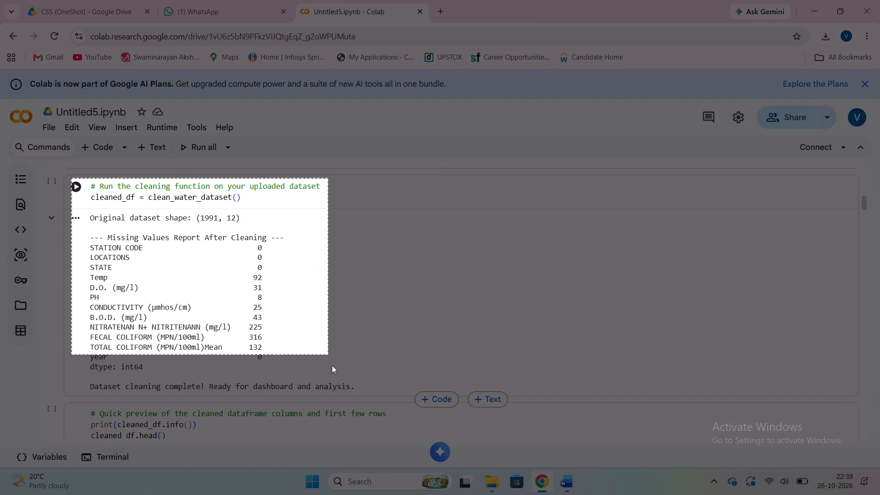
pyautogui.moveTo(332, 365); pyautogui.dragTo(360, 392)
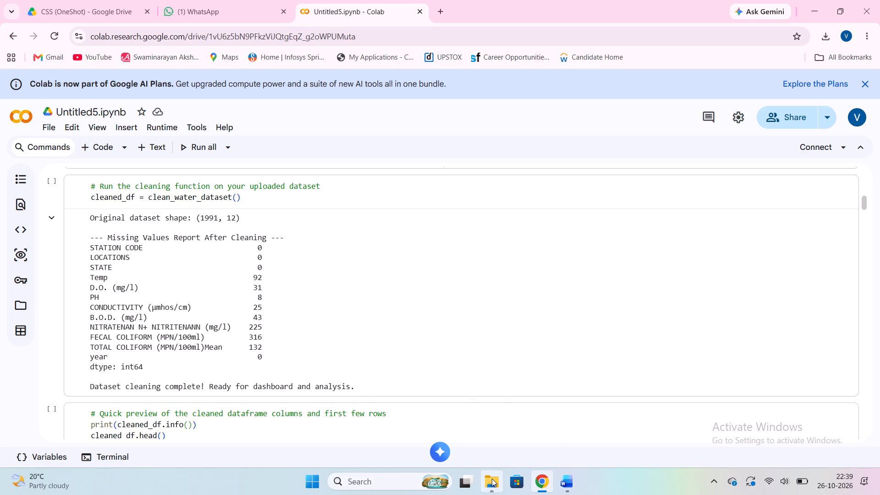
# Switch to the Word report and paste the cleaning-function screenshot on a new line below the MongoDB import image.
pyautogui.click(536, 477)
pyautogui.click(536, 477)
pyautogui.click(536, 477)
pyautogui.press('Return')
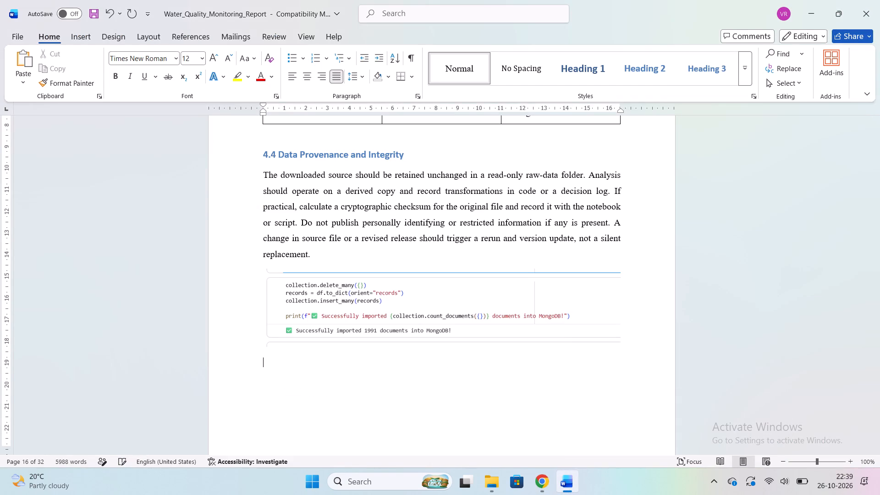
pyautogui.hotkey('ctrl', 'v')
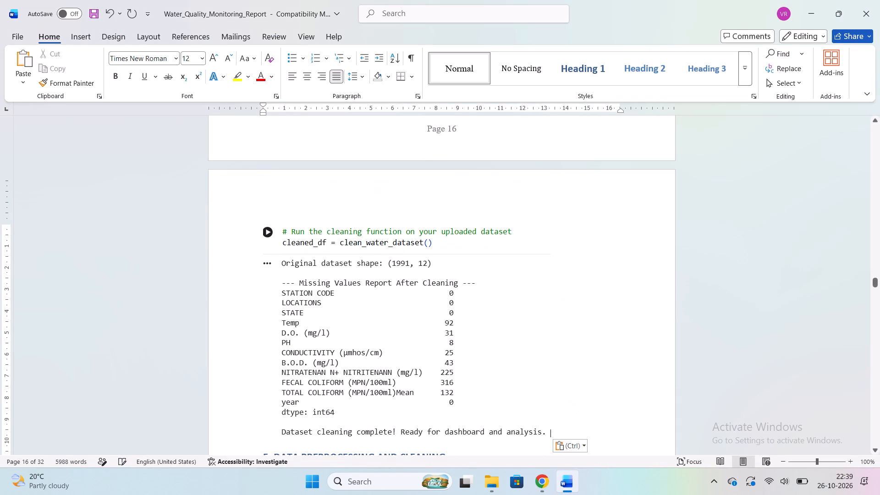
# Review the report from the pasted cleaning screenshot through sections 5, 6 and 7 for the next place to insert notebook content.
pyautogui.scroll(2, 577, 363)
pyautogui.scroll(-5, 577, 363)
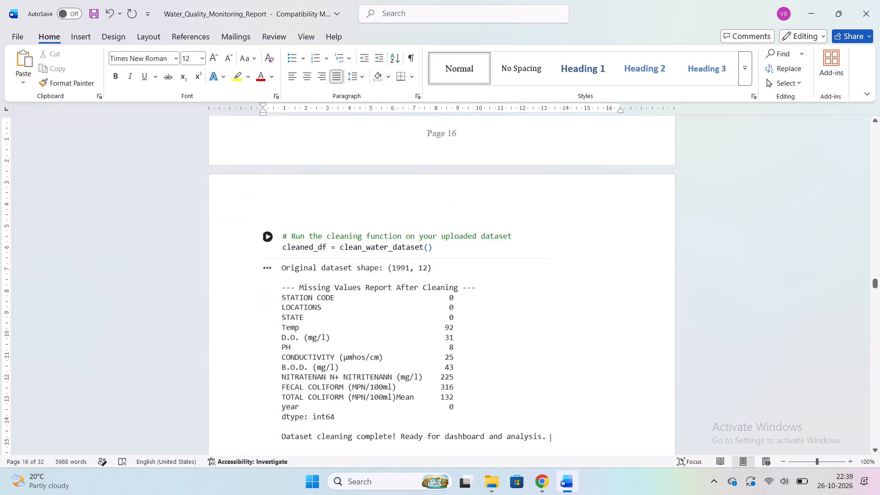
pyautogui.scroll(-4, 577, 363)
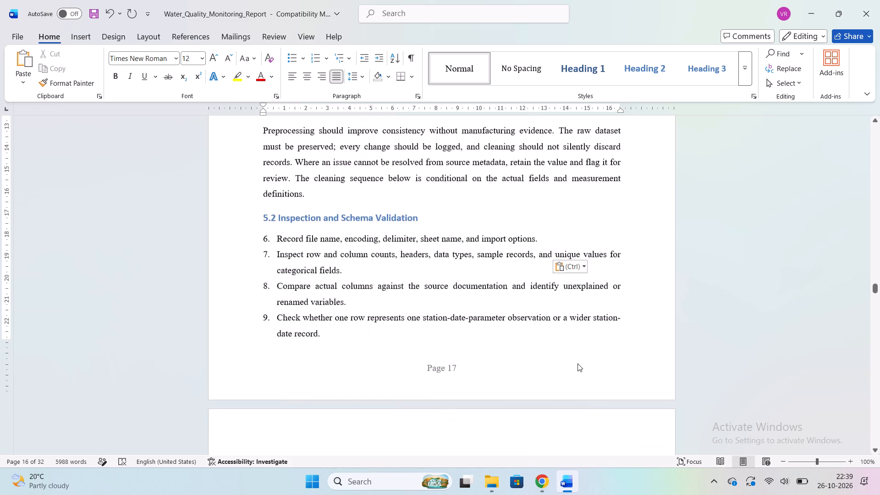
pyautogui.scroll(-4, 577, 363)
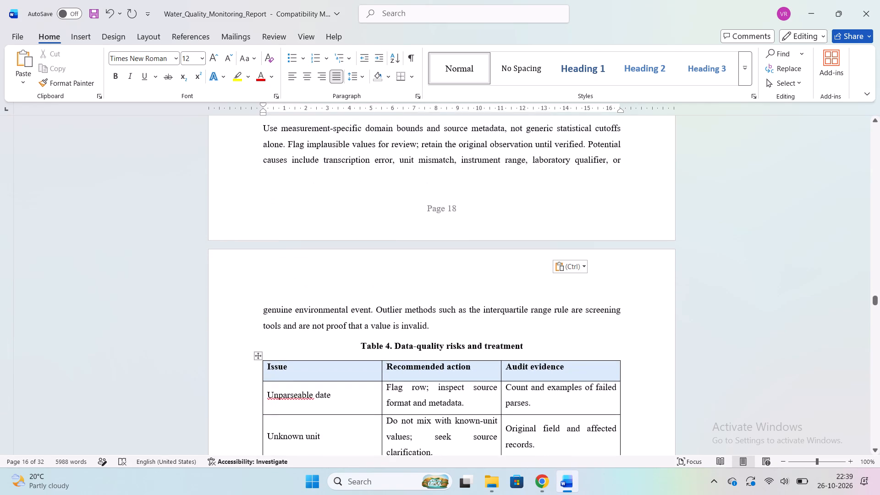
pyautogui.scroll(-6, 577, 363)
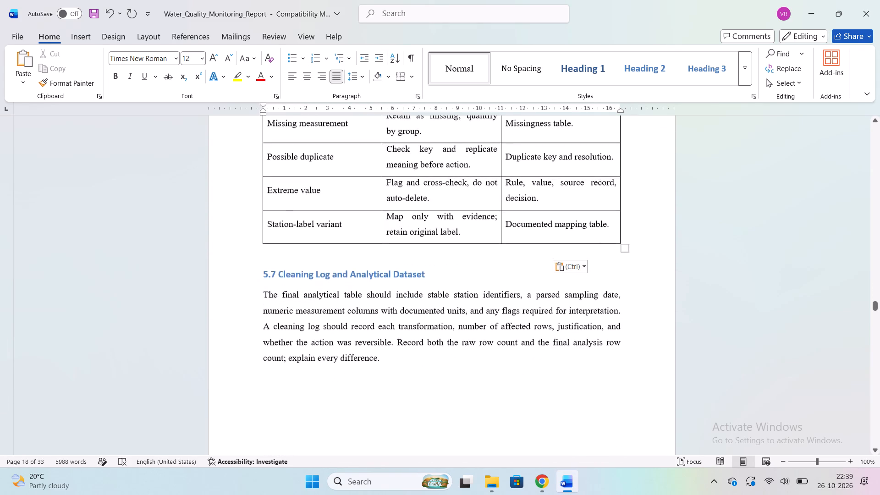
pyautogui.scroll(-3, 577, 363)
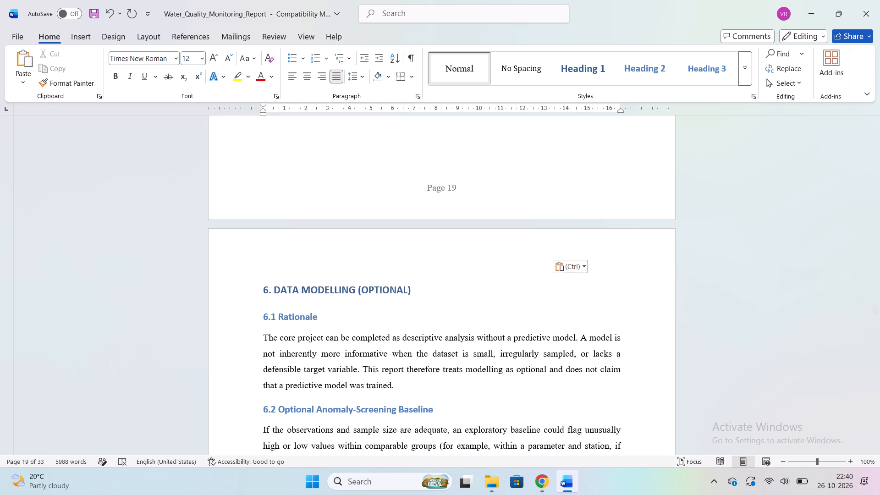
pyautogui.scroll(1, 474, 316)
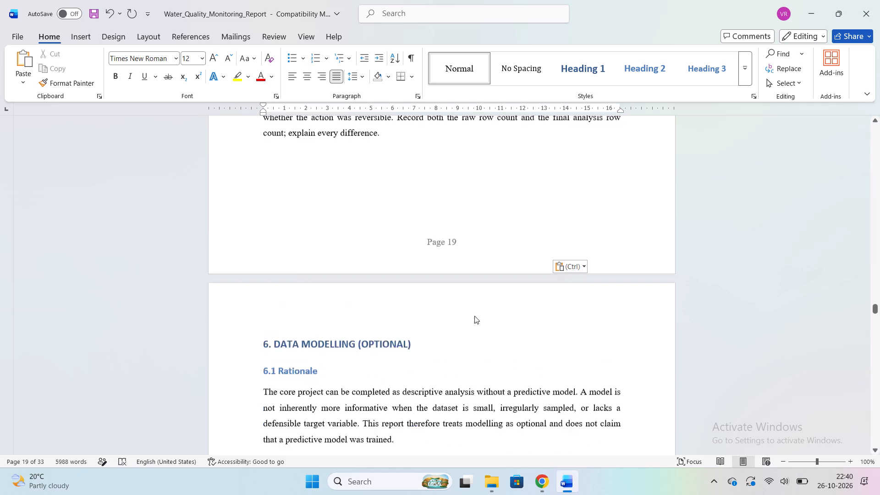
pyautogui.scroll(1, 474, 316)
pyautogui.click(418, 403)
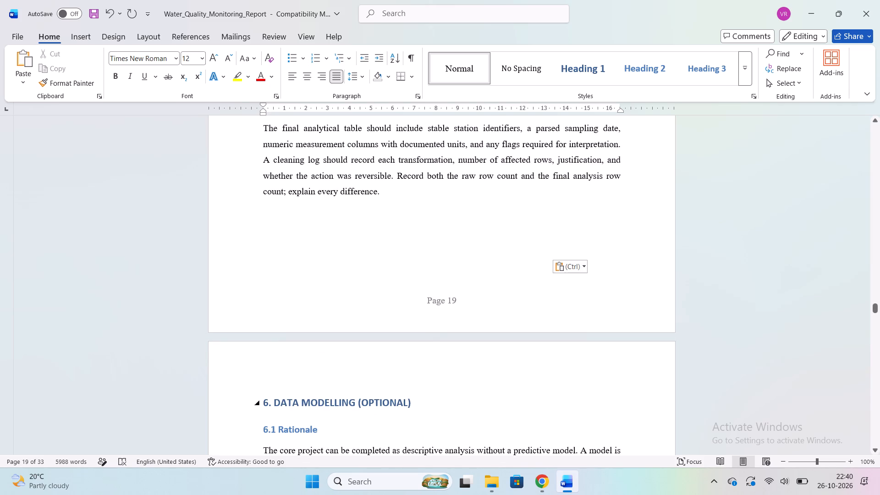
pyautogui.scroll(-3, 418, 403)
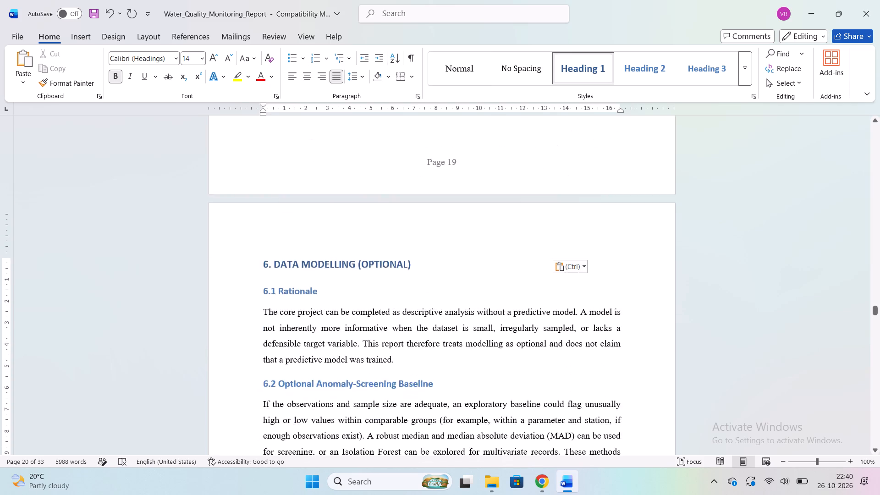
pyautogui.scroll(-2, 418, 403)
# Add a blank line after the 6.4 Ethical and Interpretive Safeguards paragraph, just before section 7.
pyautogui.scroll(2, 418, 403)
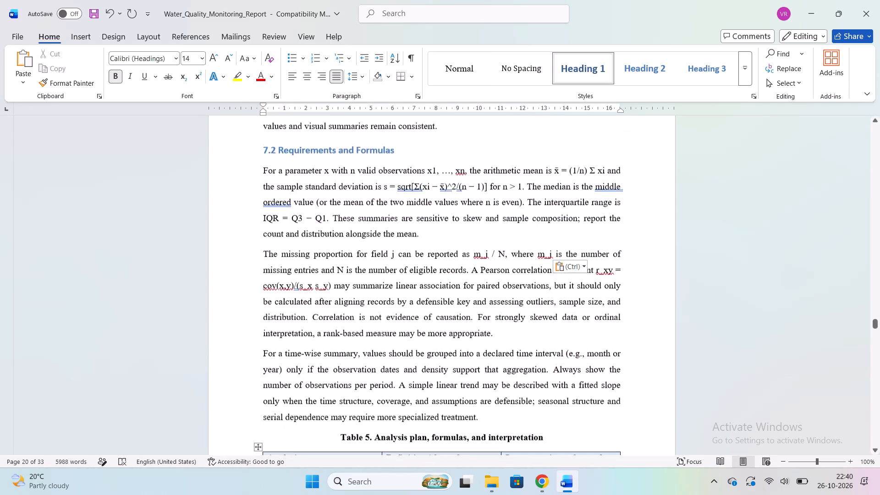
pyautogui.scroll(4, 418, 403)
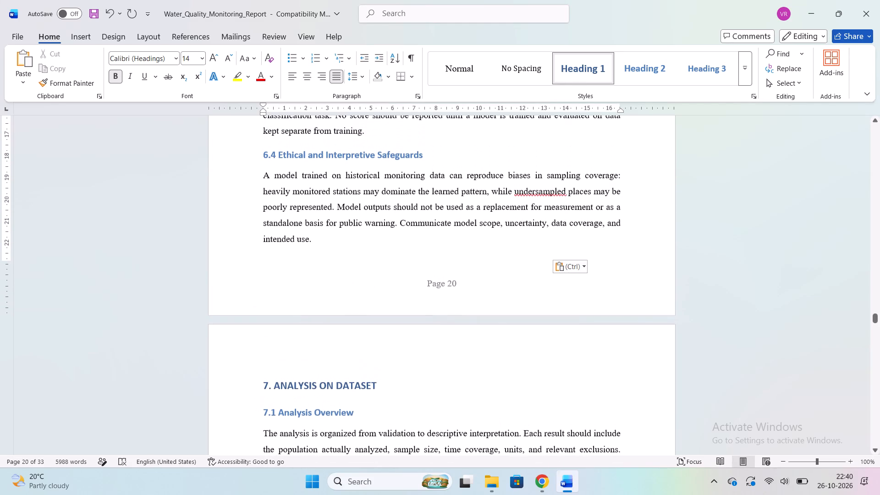
pyautogui.click(321, 240)
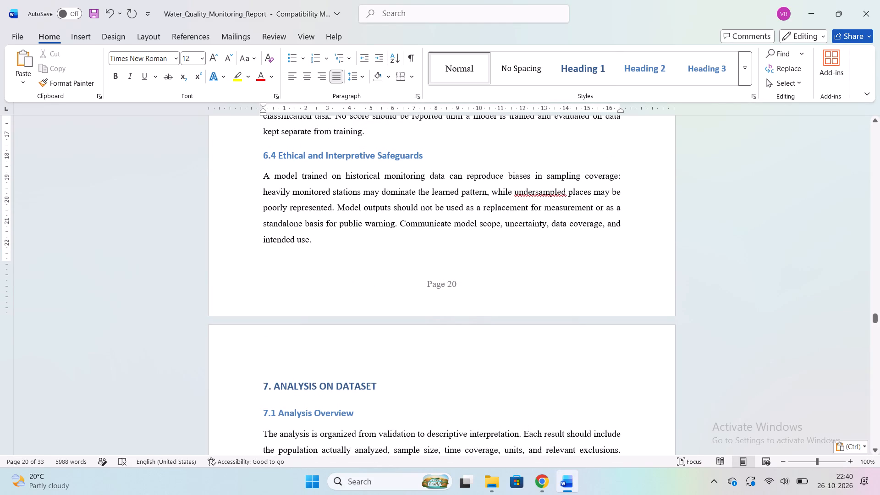
pyautogui.press('Return')
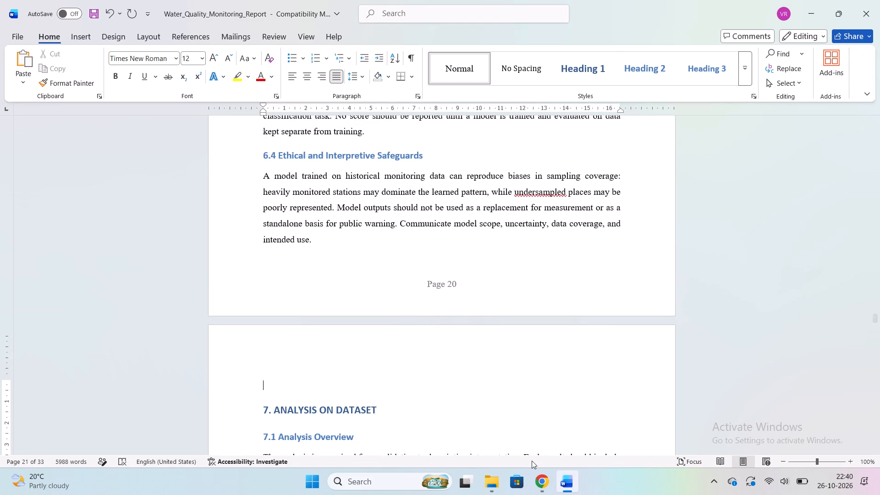
# Switch to the Colab notebook in Chrome and look through the MongoDB create, read, update and delete cells with their outputs.
pyautogui.click(543, 473)
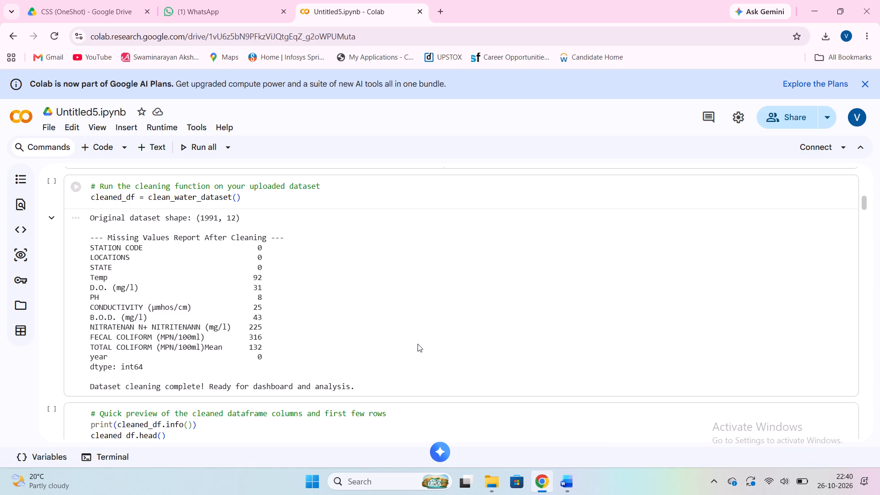
pyautogui.scroll(-12, 418, 344)
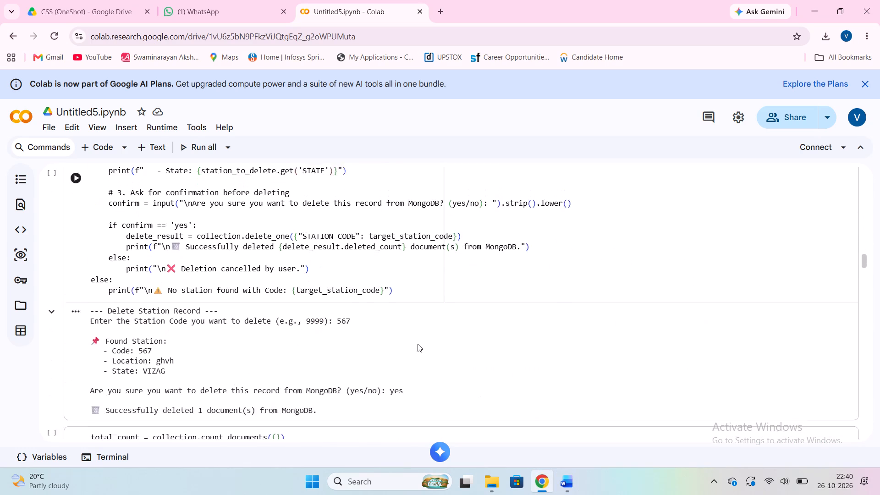
pyautogui.scroll(-1, 418, 344)
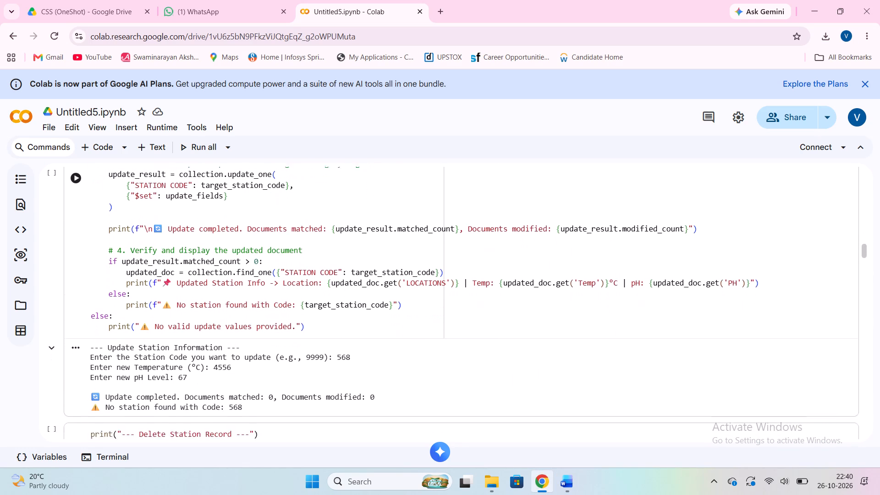
pyautogui.scroll(-2, 418, 344)
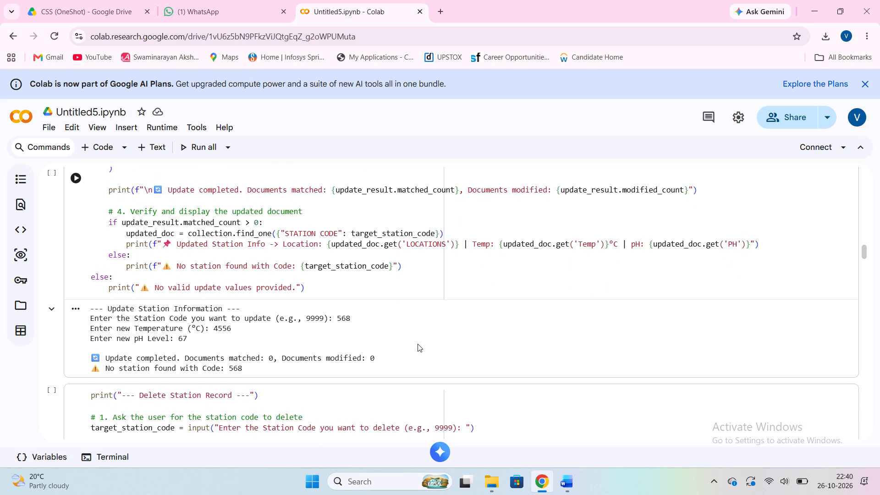
pyautogui.scroll(2, 418, 344)
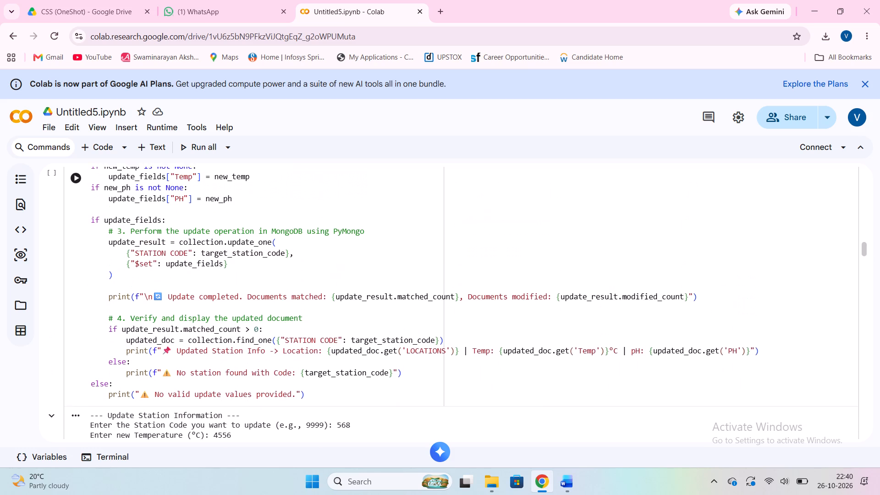
pyautogui.scroll(4, 418, 344)
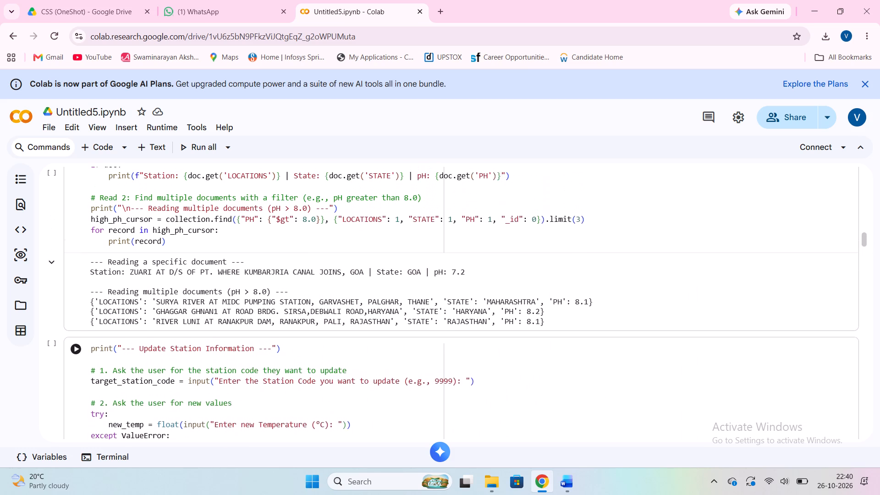
pyautogui.scroll(3, 418, 344)
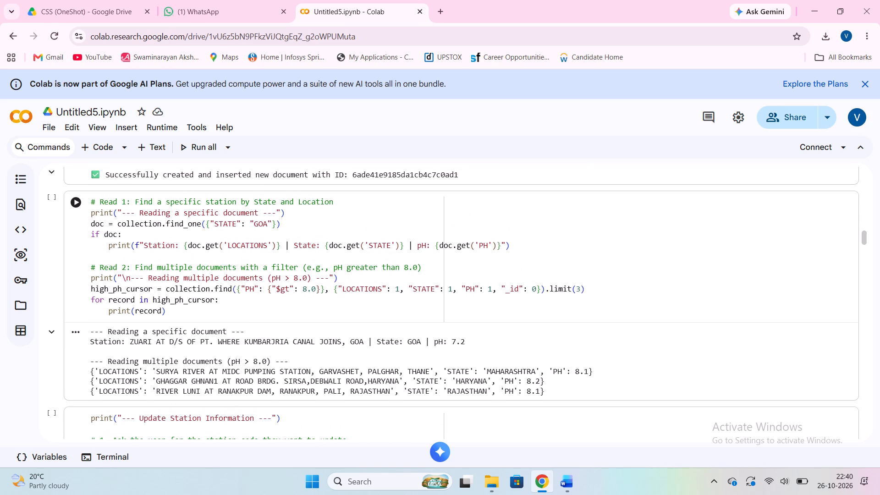
pyautogui.scroll(1, 418, 344)
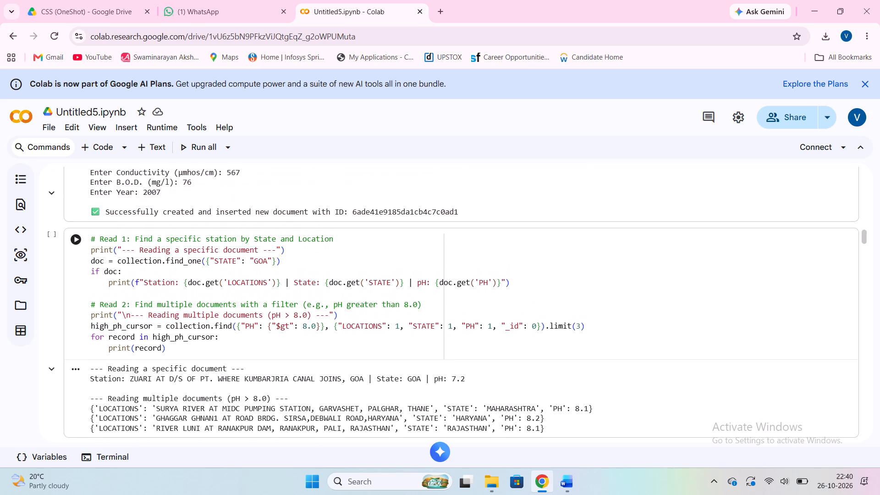
pyautogui.scroll(3, 418, 344)
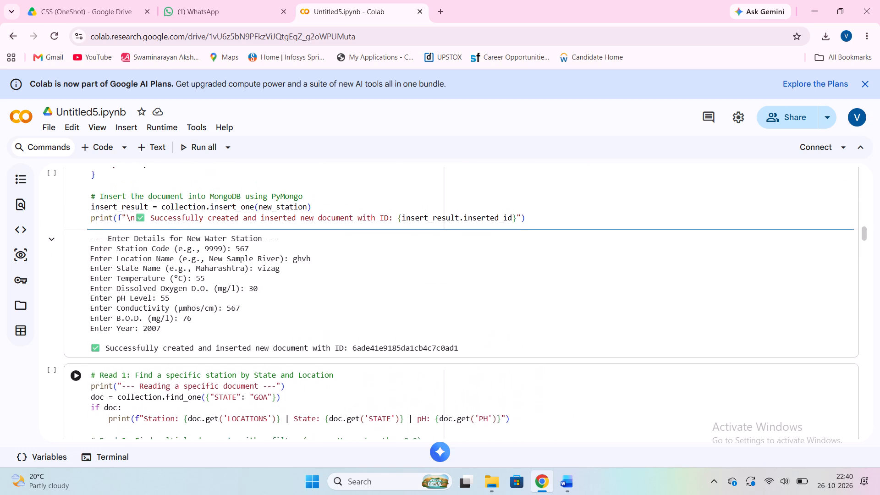
pyautogui.scroll(1, 418, 344)
pyautogui.scroll(-1, 418, 344)
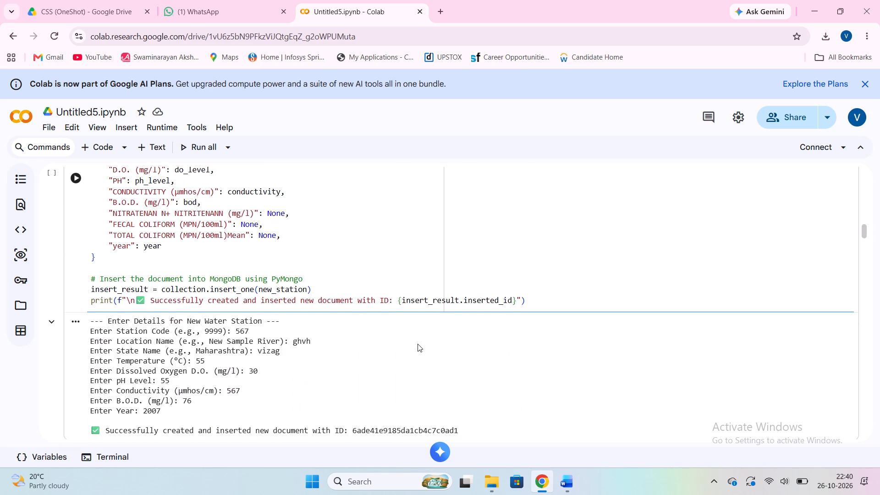
pyautogui.scroll(-2, 418, 344)
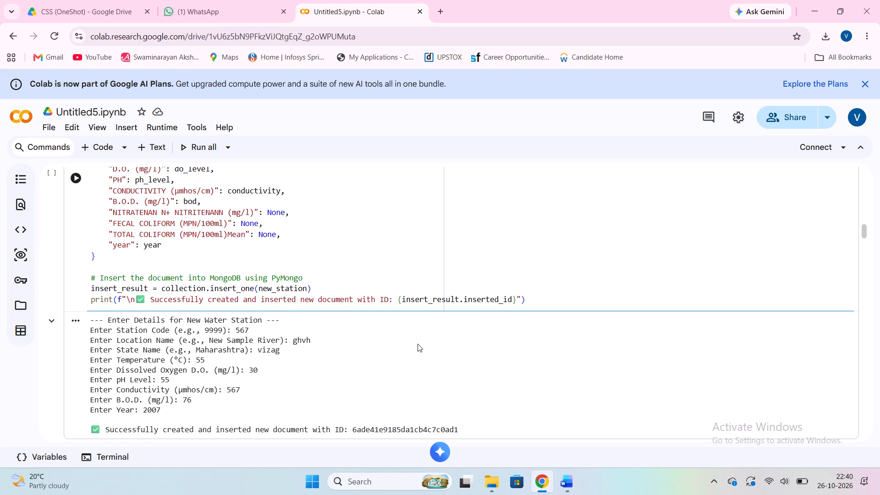
pyautogui.scroll(-13, 418, 344)
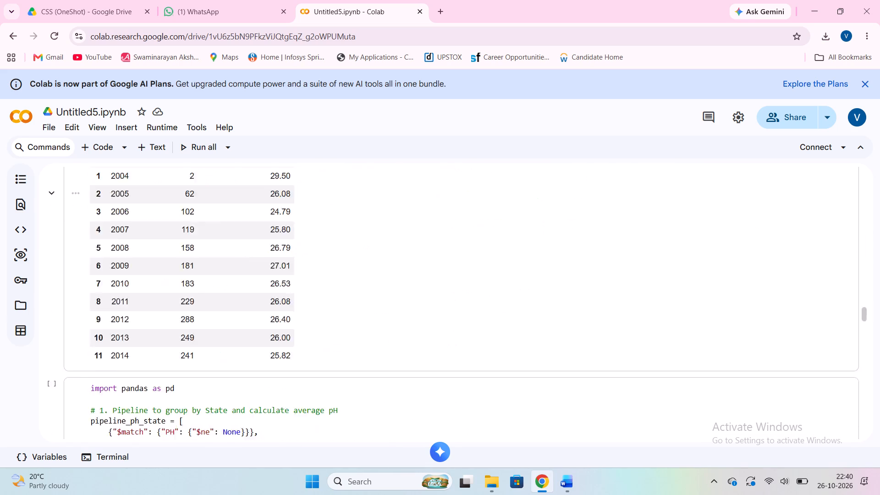
# Capture a screenshot of the water quality prediction prompt code, from the custom interactive input comment down to the Conductivity print line.
pyautogui.scroll(-20, 418, 344)
pyautogui.scroll(-2, 418, 344)
pyautogui.scroll(1, 418, 344)
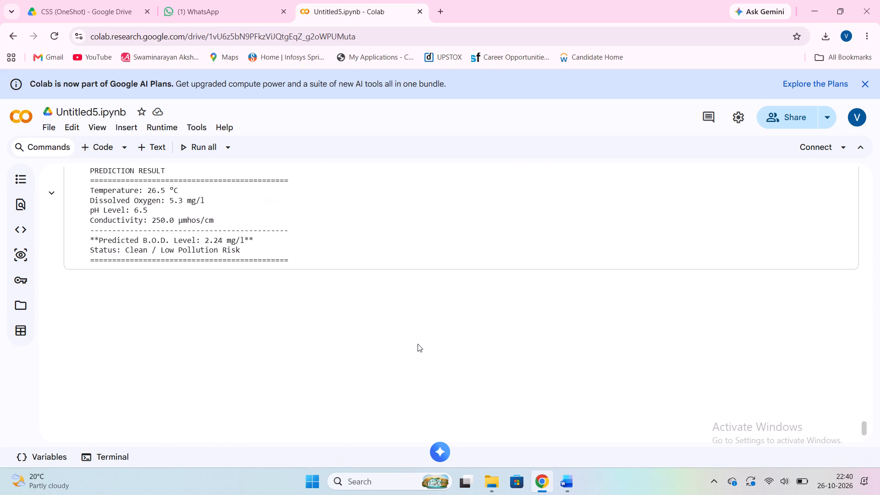
pyautogui.scroll(3, 418, 344)
pyautogui.scroll(-1, 418, 344)
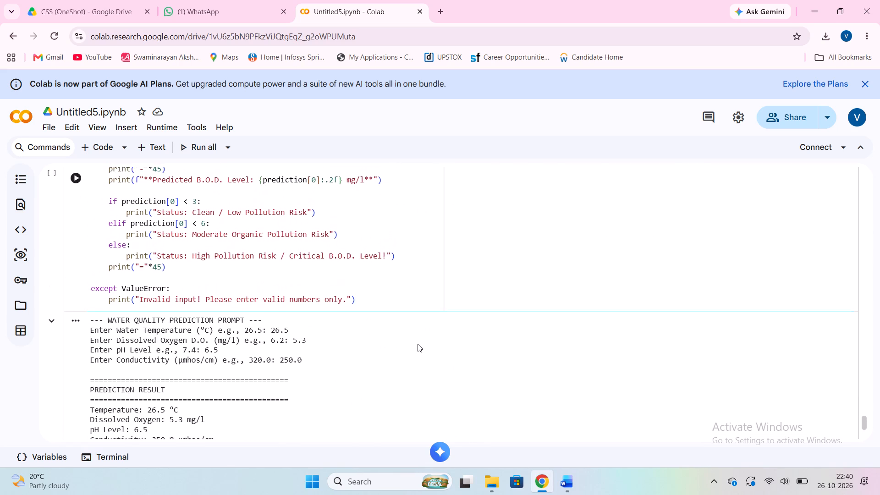
pyautogui.scroll(-1, 418, 344)
pyautogui.scroll(3, 418, 344)
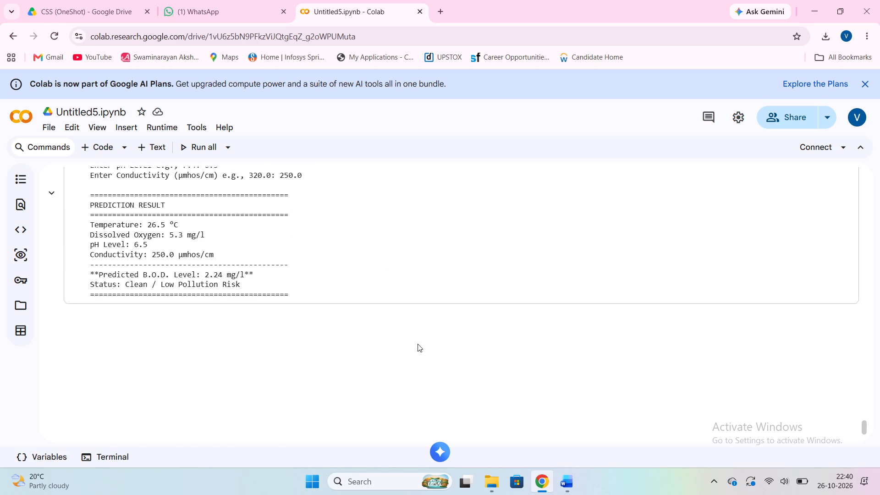
pyautogui.scroll(4, 418, 344)
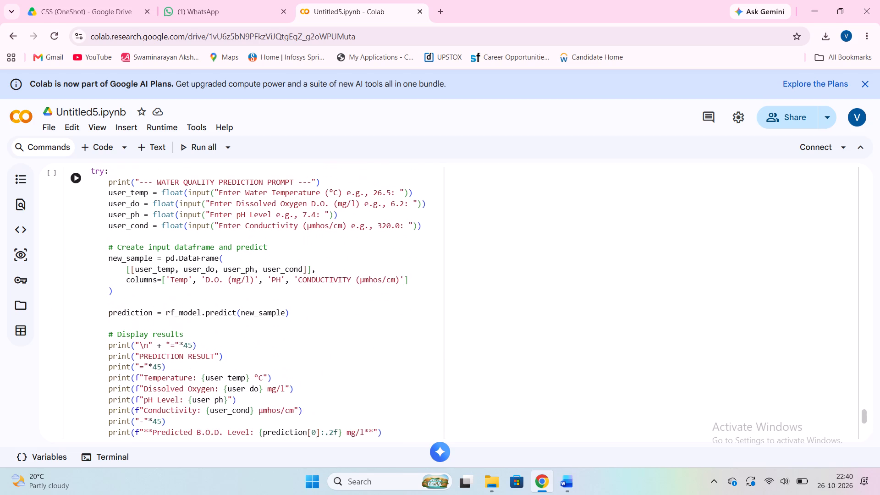
pyautogui.scroll(1, 418, 344)
pyautogui.scroll(-1, 418, 344)
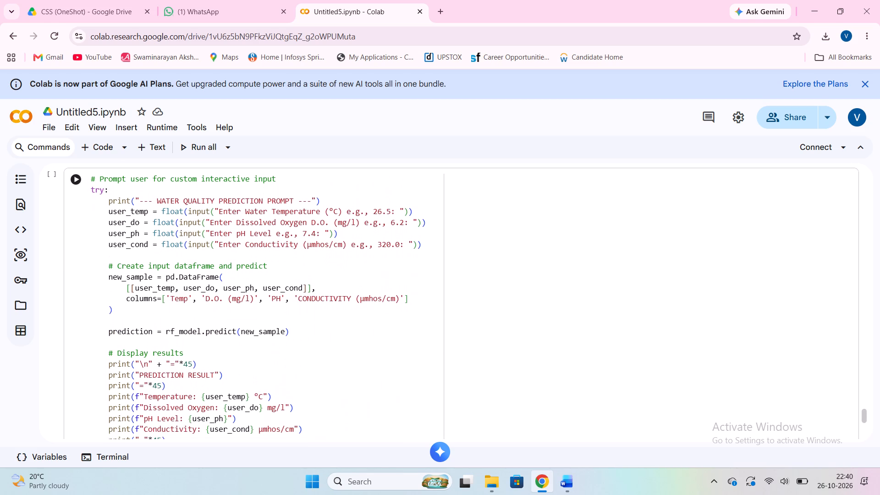
pyautogui.press('shift+super+s')
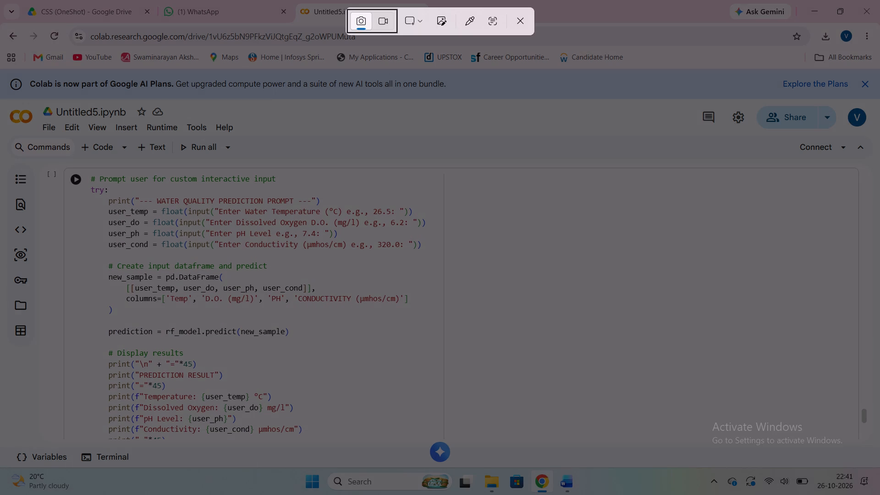
pyautogui.moveTo(83, 174); pyautogui.dragTo(361, 430)
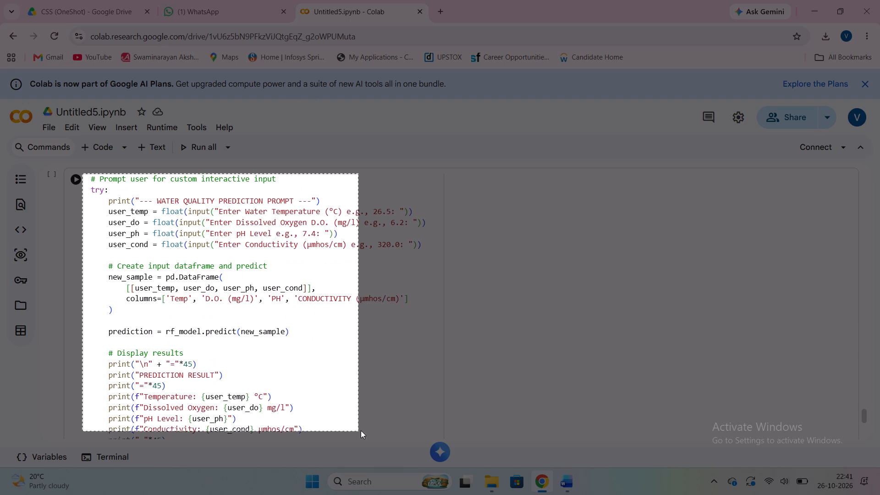
pyautogui.moveTo(361, 430); pyautogui.dragTo(420, 430)
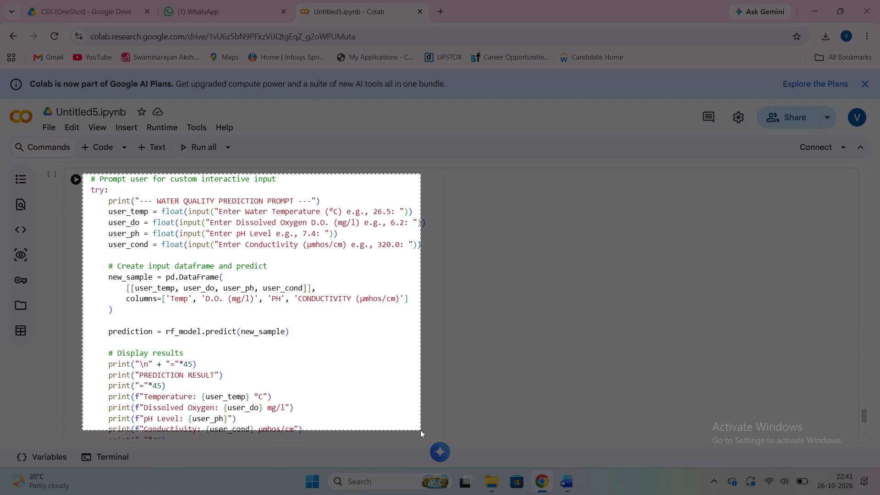
pyautogui.moveTo(420, 430); pyautogui.dragTo(430, 442)
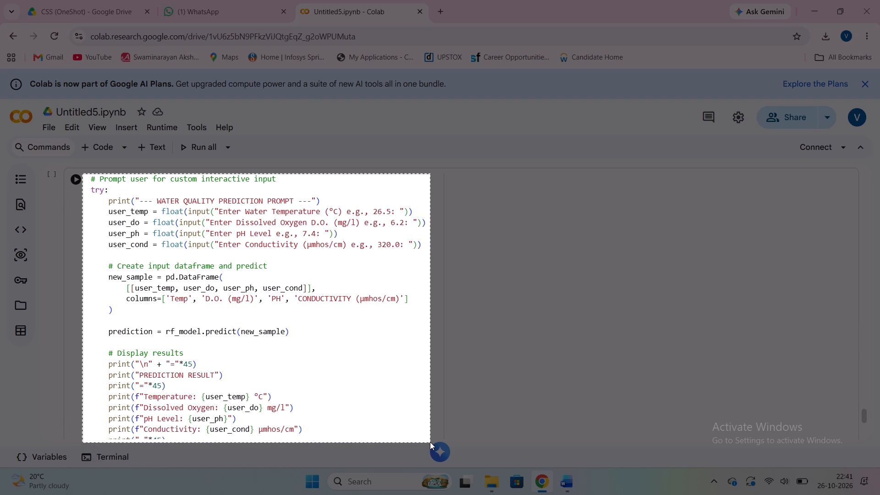
pyautogui.moveTo(430, 442); pyautogui.dragTo(431, 440)
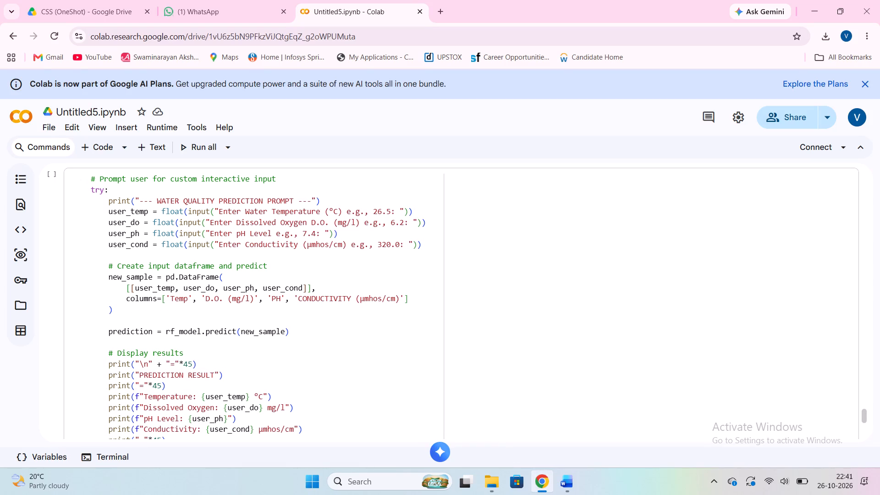
# Switch to the Word report, paste the prediction prompt code screenshot before section 7, and add a blank line below it.
pyautogui.click(817, 3)
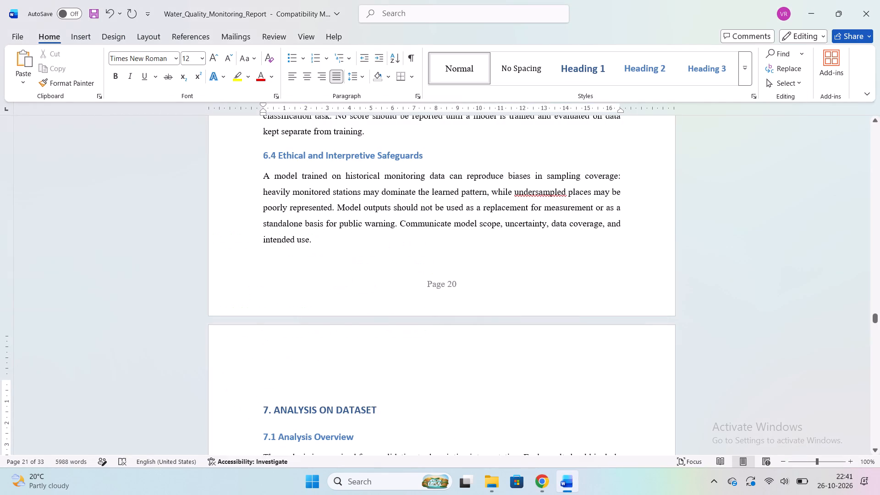
pyautogui.hotkey('ctrl', 'v')
pyautogui.scroll(-2, 413, 361)
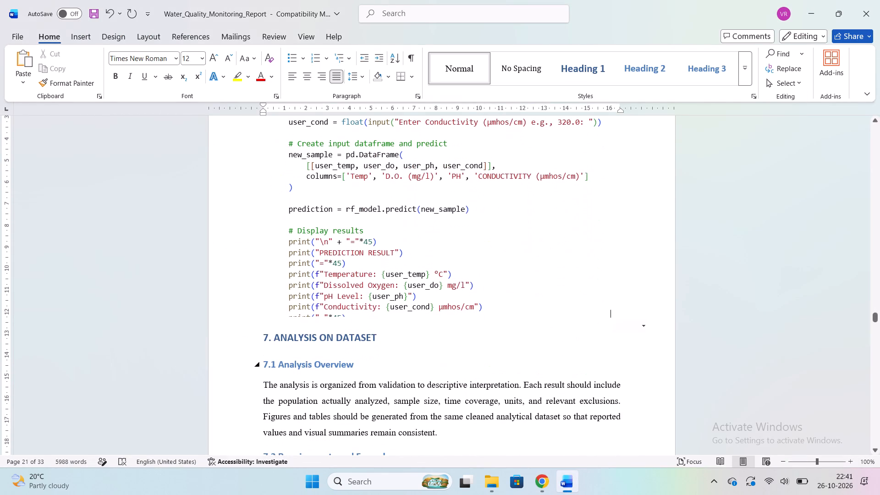
pyautogui.press('Return')
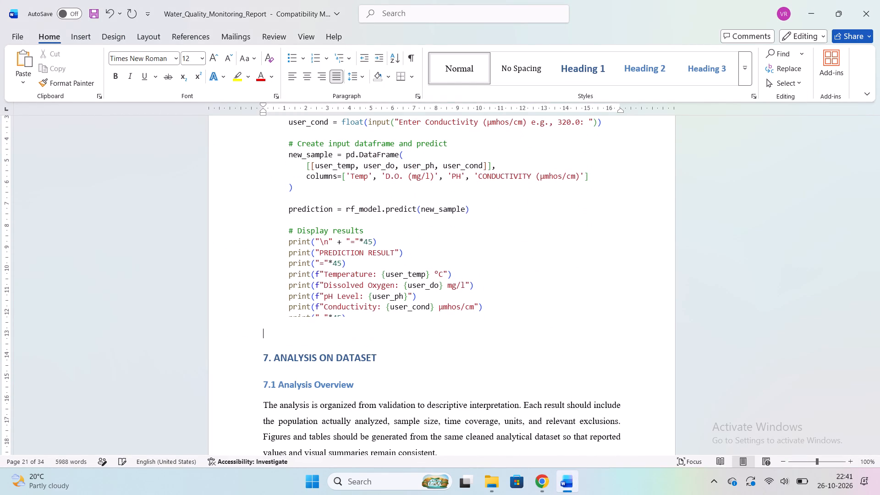
# In the Colab notebook in Chrome, capture a screenshot from the elif prediction[0] < 6 line to the end of the prediction result output.
pyautogui.click(534, 487)
pyautogui.scroll(-1, 399, 333)
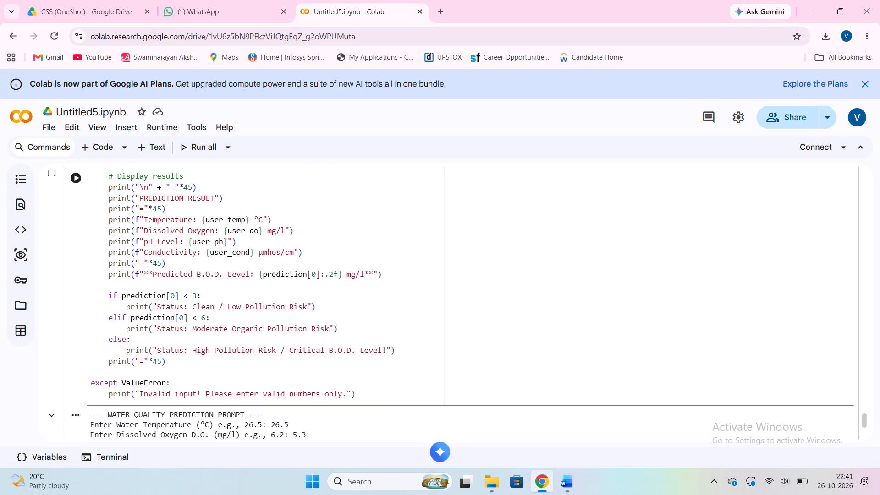
pyautogui.scroll(-2, 399, 333)
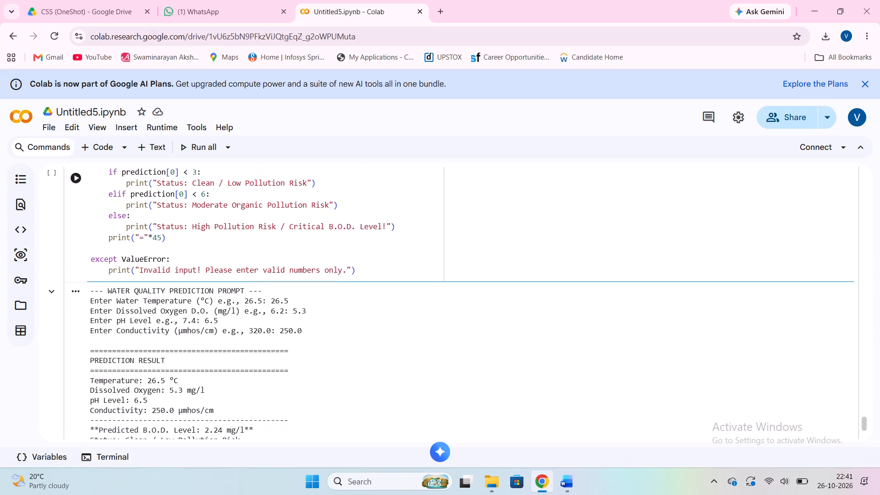
pyautogui.scroll(-1, 399, 333)
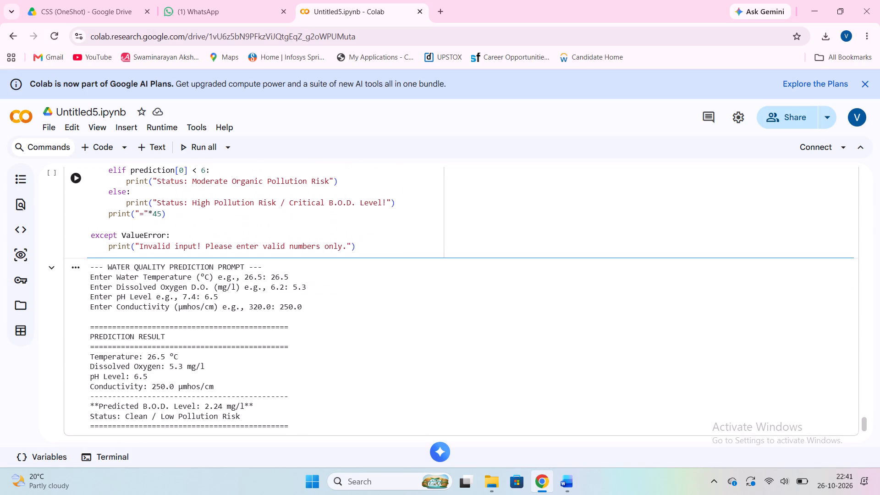
pyautogui.scroll(-1, 399, 333)
pyautogui.press('shift+super+s')
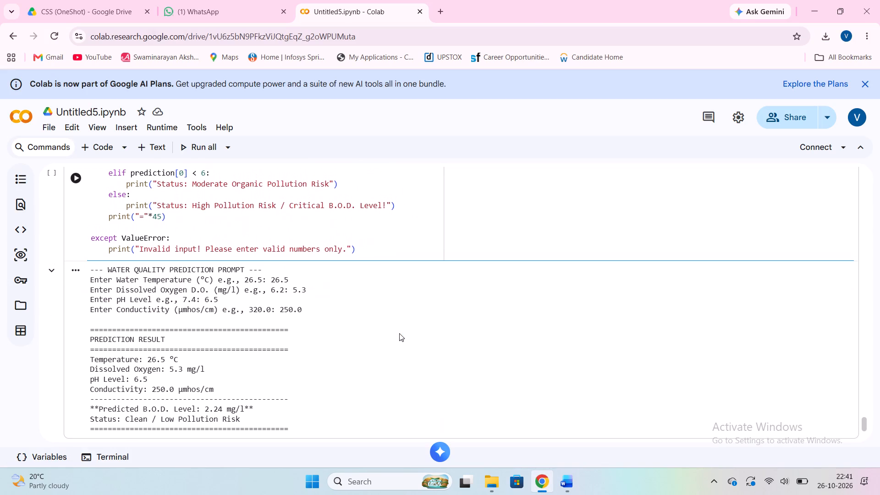
pyautogui.moveTo(88, 164); pyautogui.dragTo(423, 438)
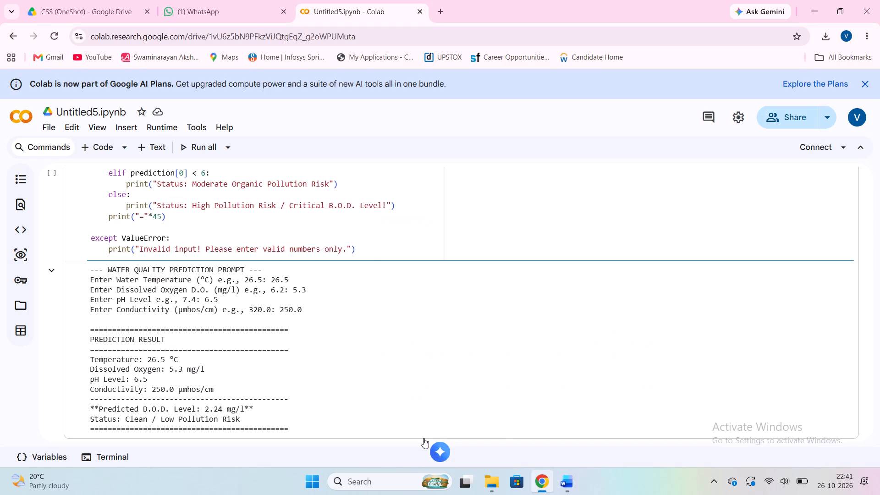
# Return to the Word report and paste the prediction output screenshot below the code screenshot, just above section 7.
pyautogui.click(543, 480)
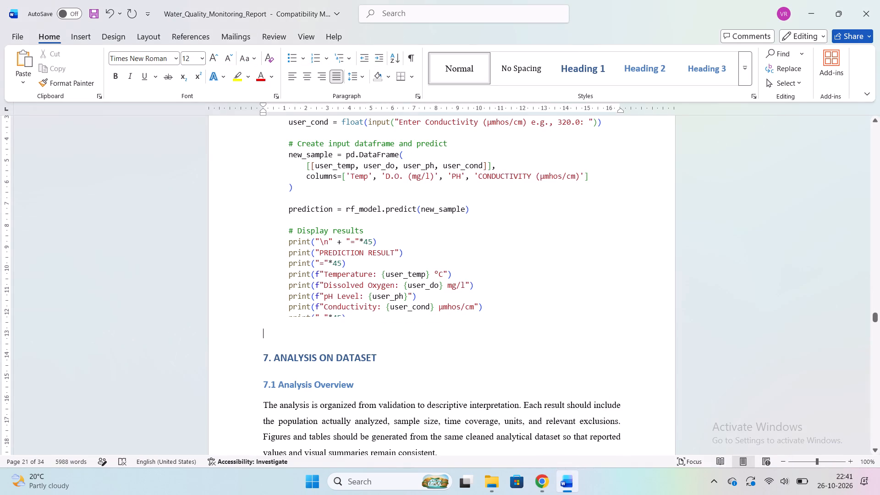
pyautogui.hotkey('ctrl', 'v')
pyautogui.scroll(-2, 483, 390)
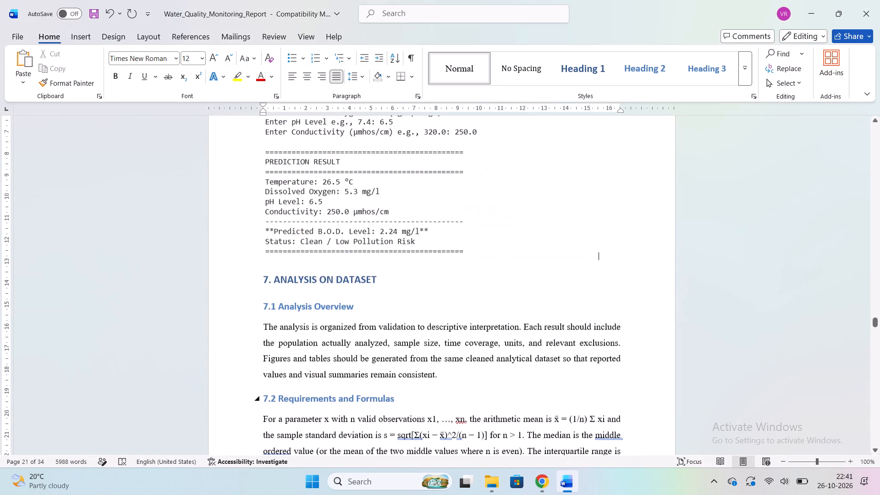
pyautogui.scroll(-1, 483, 390)
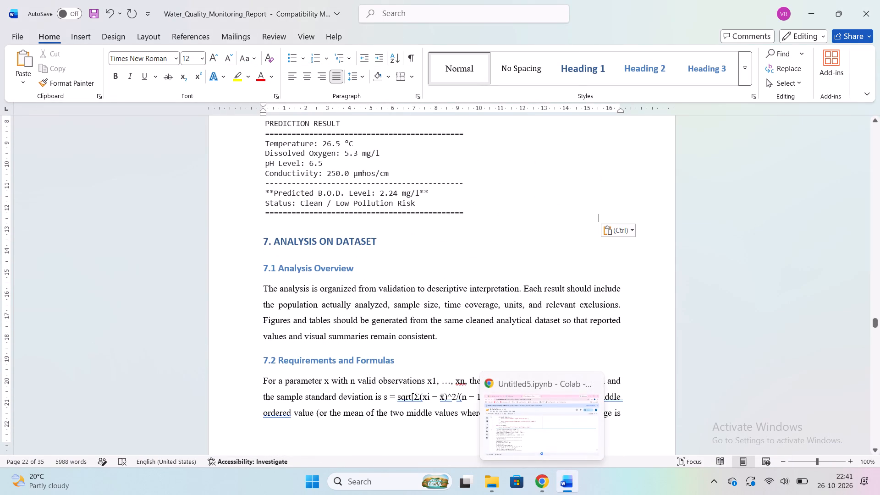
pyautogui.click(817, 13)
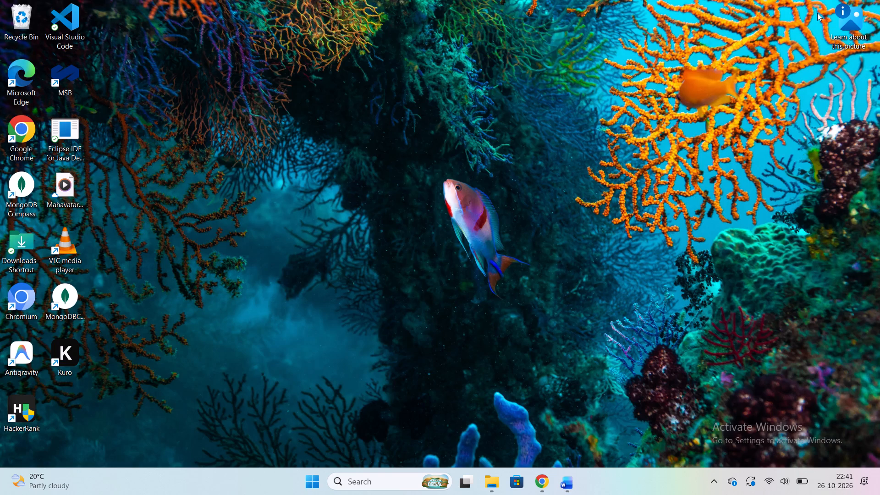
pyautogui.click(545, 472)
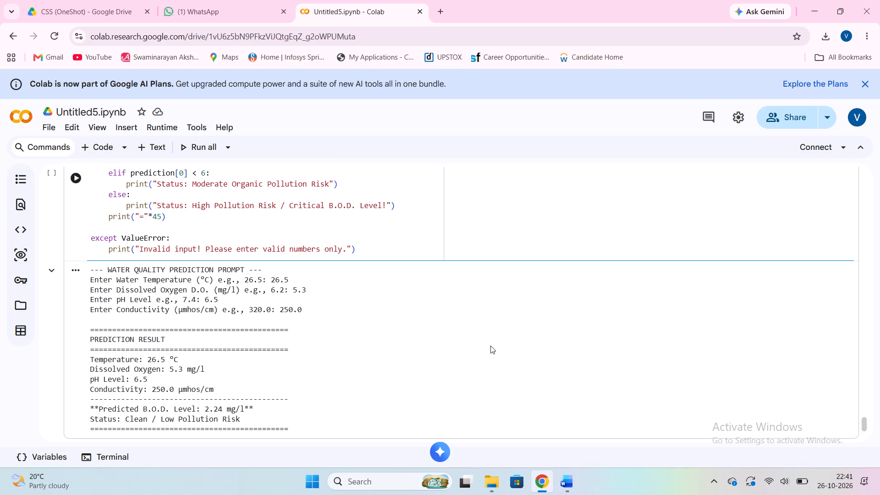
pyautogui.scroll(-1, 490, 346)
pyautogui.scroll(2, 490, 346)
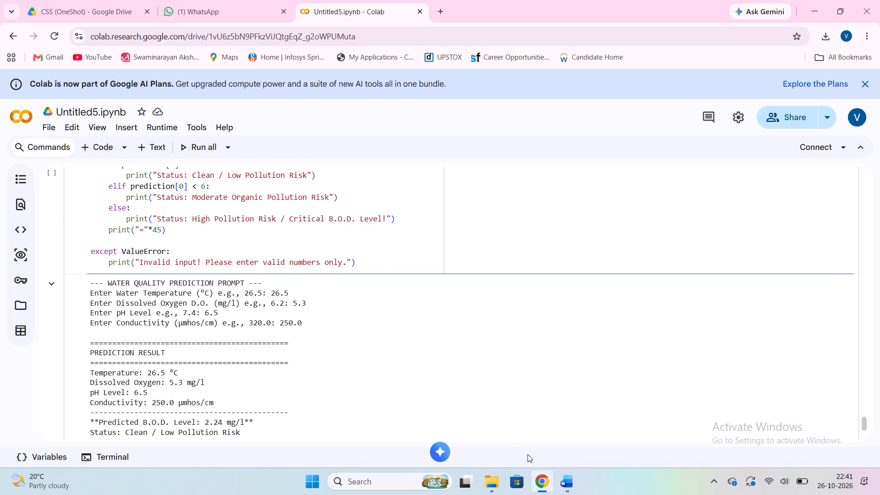
# Switch to the Word report and review sections 7 and 8, including their figures and results tables, for a place to insert notebook content.
pyautogui.click(568, 492)
pyautogui.scroll(-6, 462, 367)
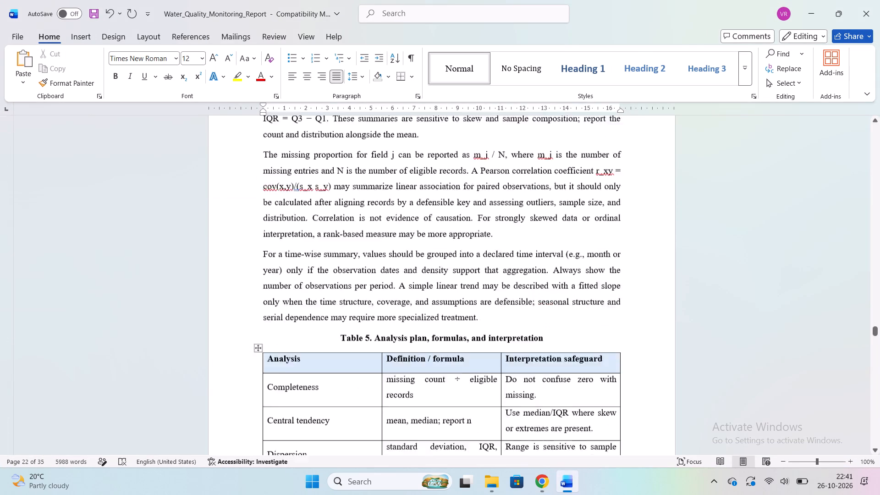
pyautogui.scroll(-4, 462, 367)
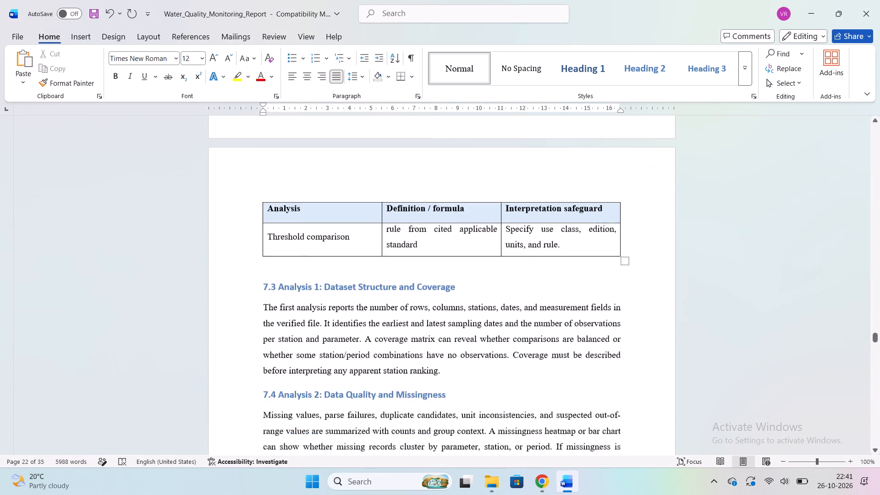
pyautogui.scroll(-7, 462, 367)
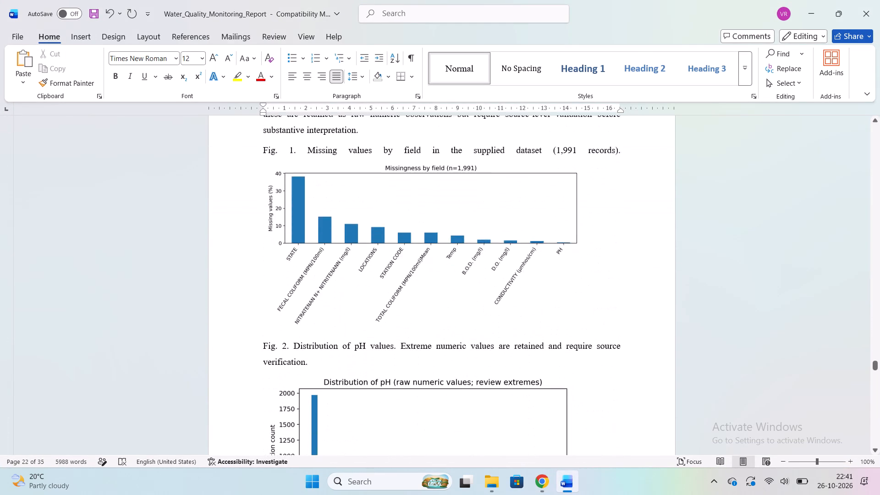
pyautogui.scroll(-2, 462, 367)
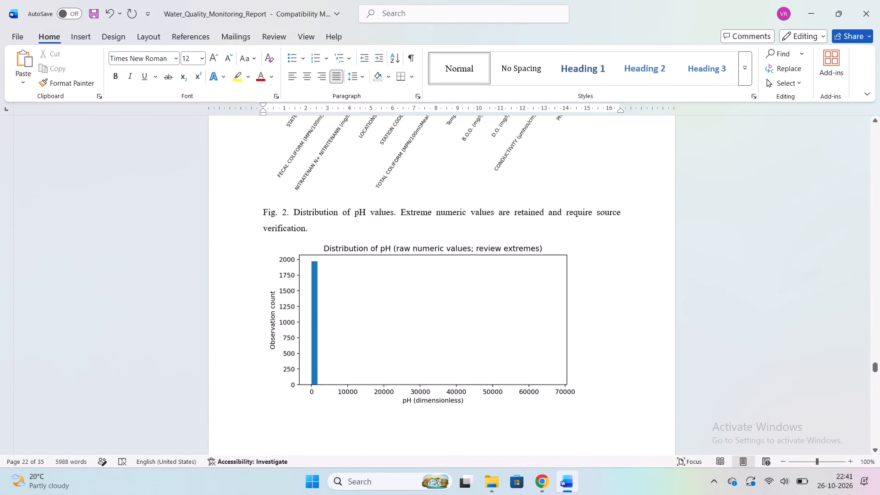
pyautogui.scroll(-5, 462, 367)
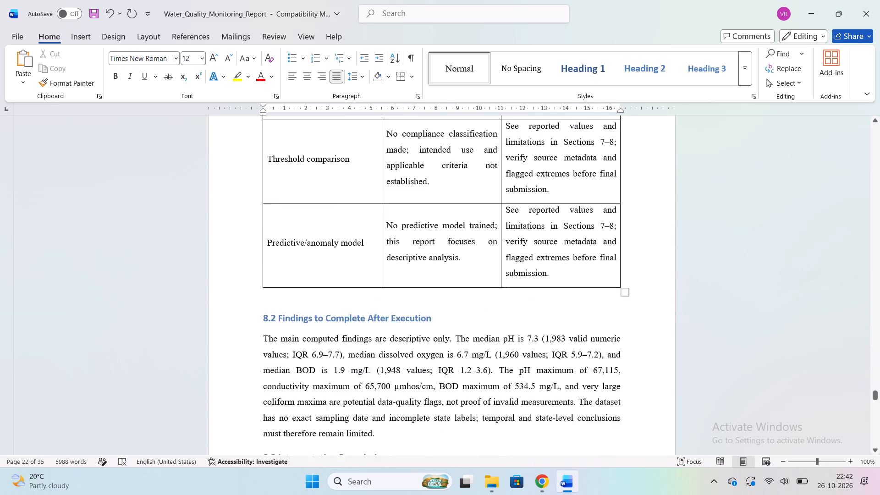
pyautogui.scroll(-1, 462, 367)
pyautogui.scroll(1, 462, 367)
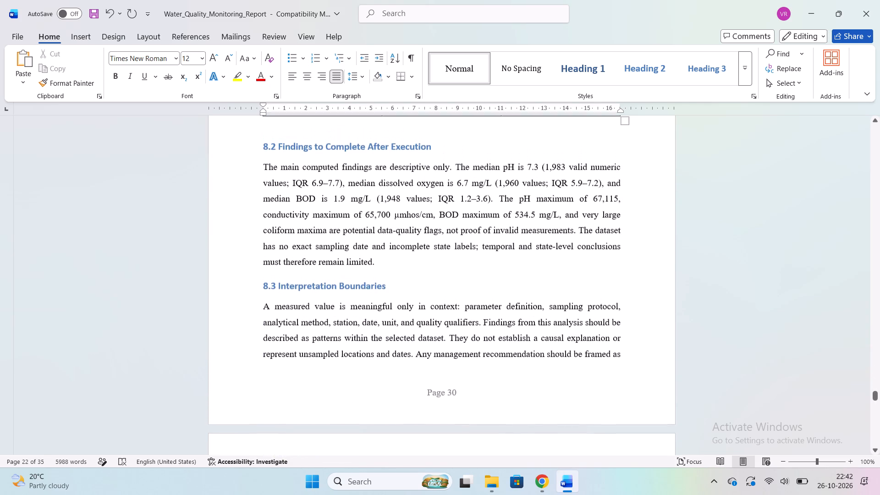
pyautogui.scroll(2, 462, 367)
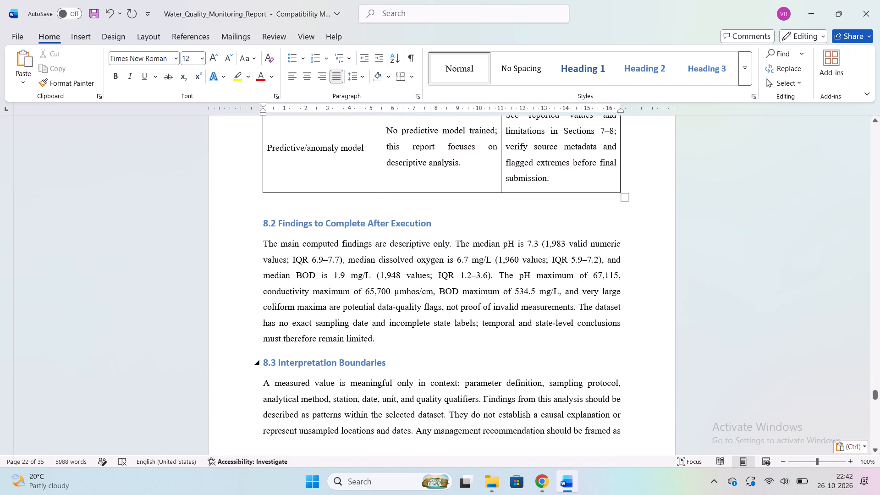
pyautogui.scroll(3, 462, 367)
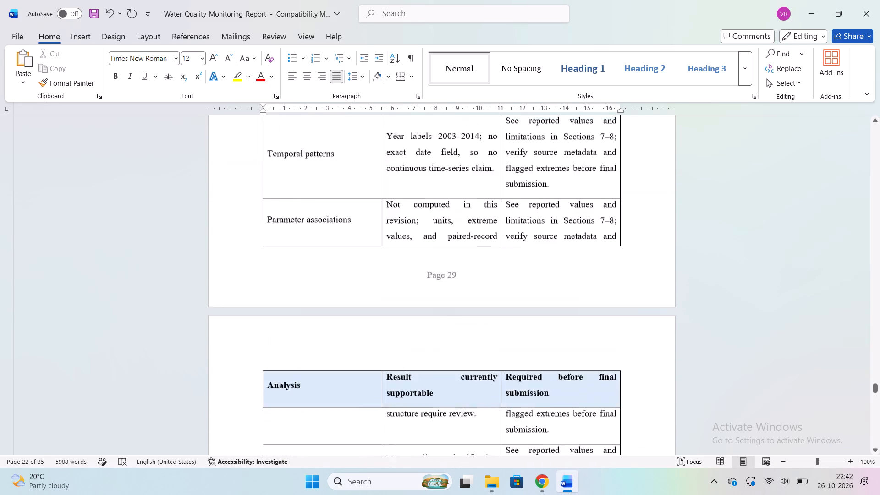
pyautogui.scroll(4, 462, 367)
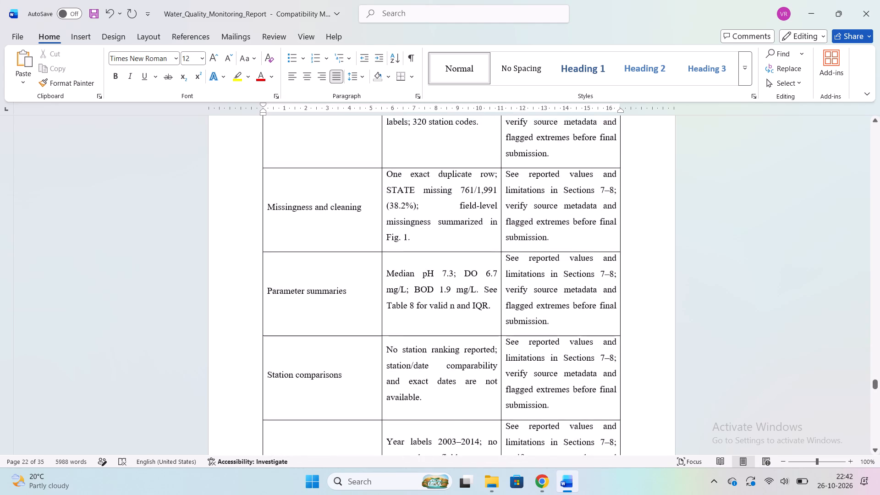
pyautogui.scroll(8, 462, 367)
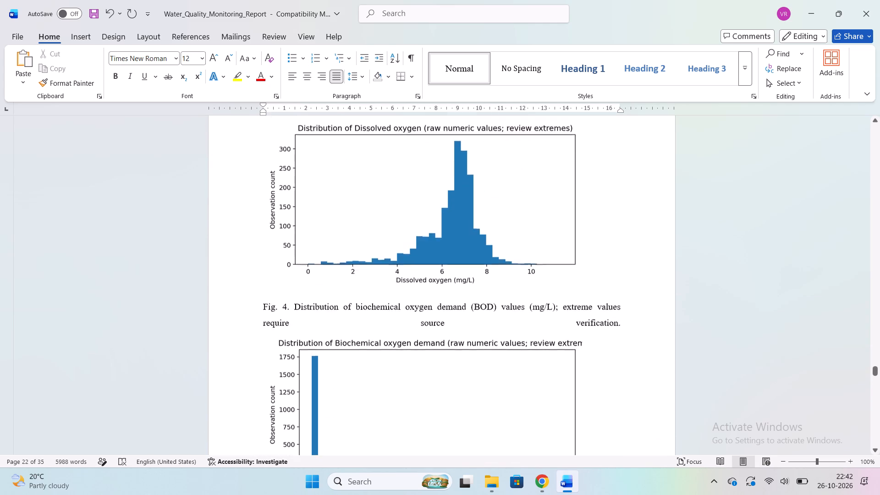
pyautogui.scroll(1, 462, 367)
pyautogui.scroll(-1, 462, 367)
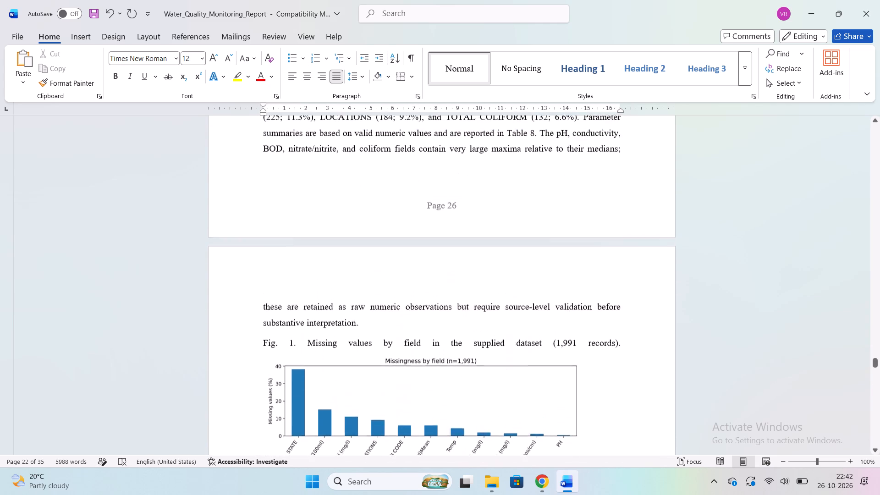
pyautogui.scroll(2, 462, 367)
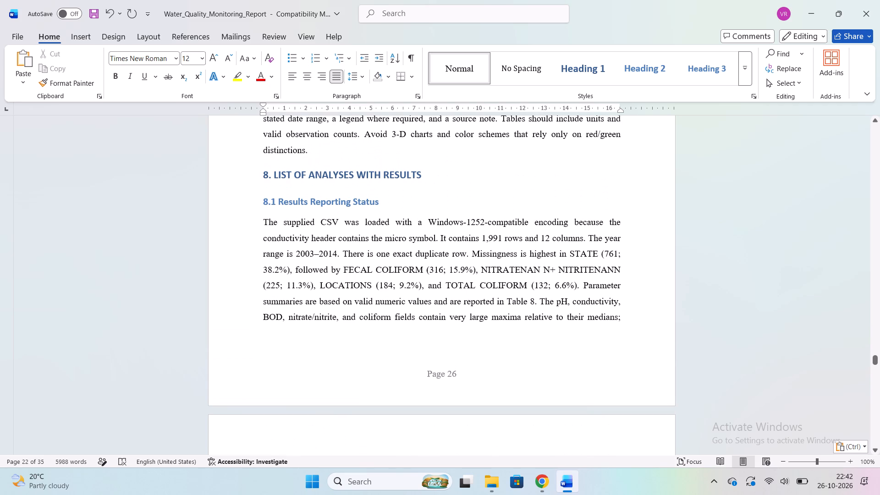
# Review the rest of the report from the section 8 figures through Table 8, Future Scope and the references to the last page.
pyautogui.scroll(-11, 462, 367)
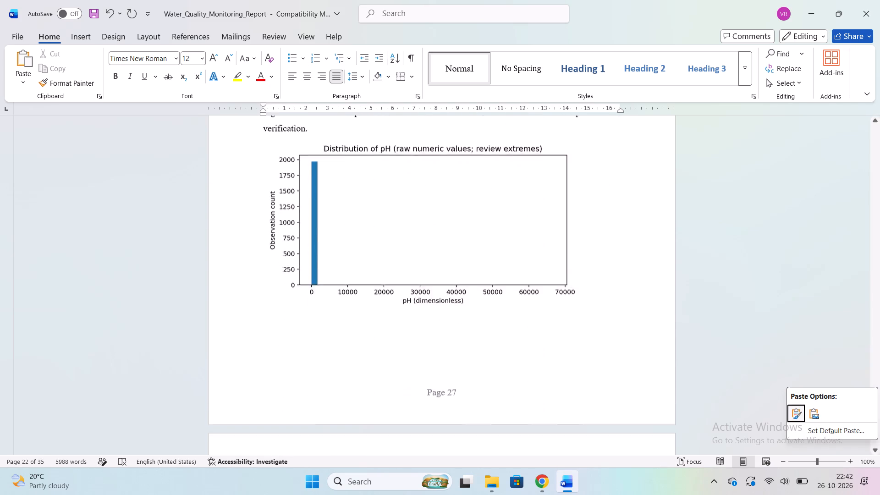
pyautogui.scroll(-5, 462, 367)
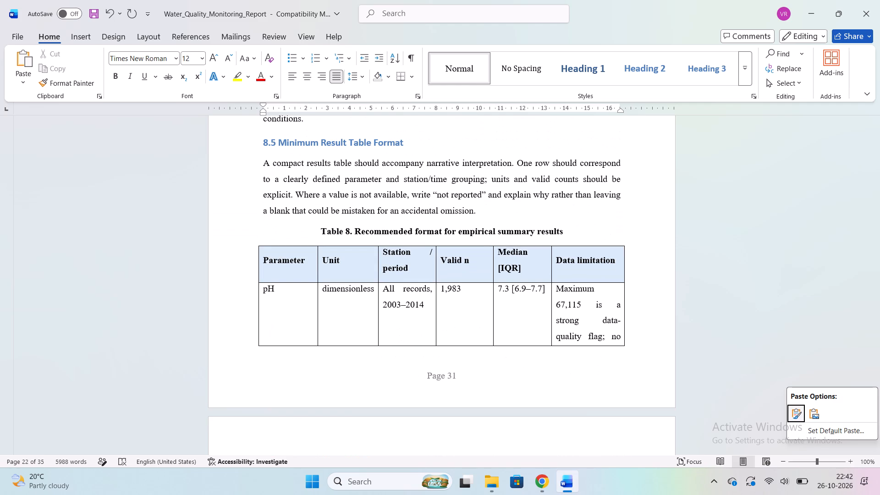
pyautogui.scroll(-5, 462, 367)
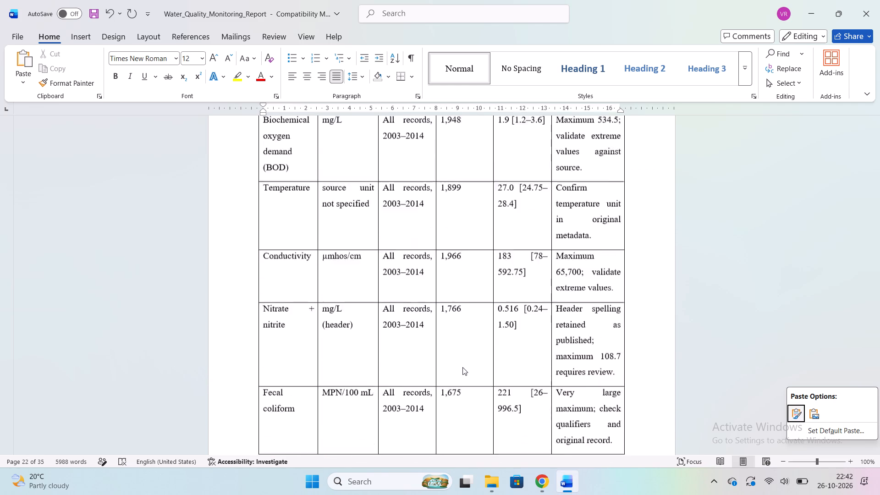
pyautogui.scroll(-2, 462, 367)
pyautogui.scroll(2, 462, 367)
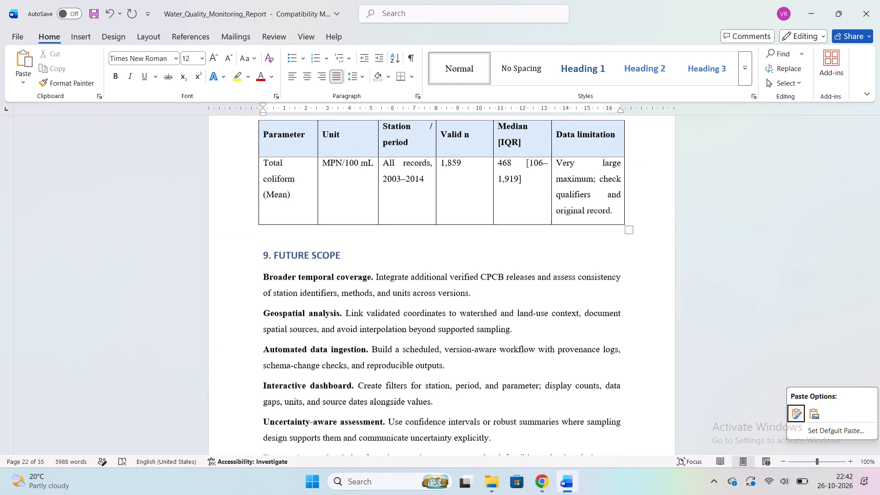
pyautogui.scroll(1, 462, 367)
pyautogui.scroll(-7, 462, 367)
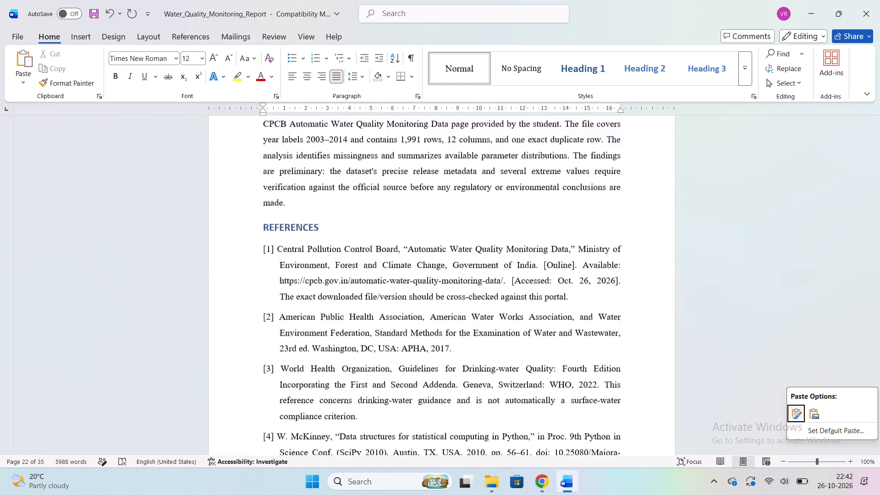
pyautogui.scroll(-2, 462, 367)
# Add a blank line after reference [6], the Bureau of Indian Standards entry, at the end of the report.
pyautogui.scroll(1, 441, 320)
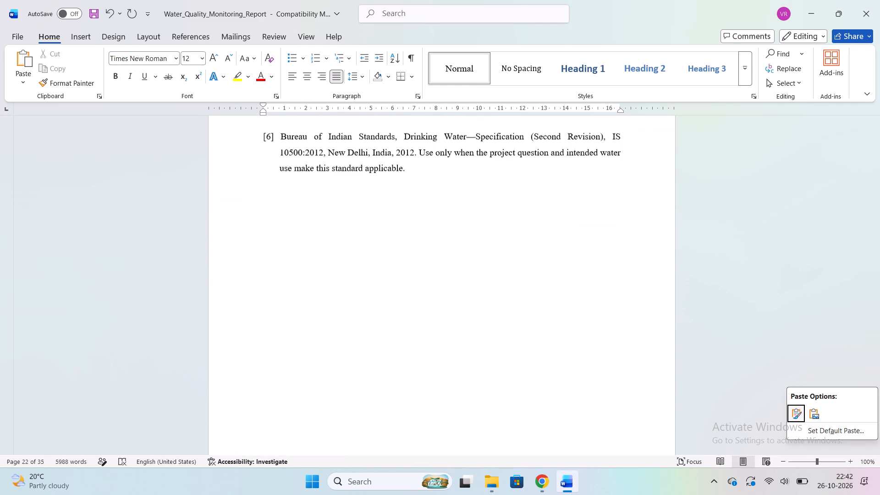
pyautogui.scroll(1, 441, 320)
pyautogui.click(418, 212)
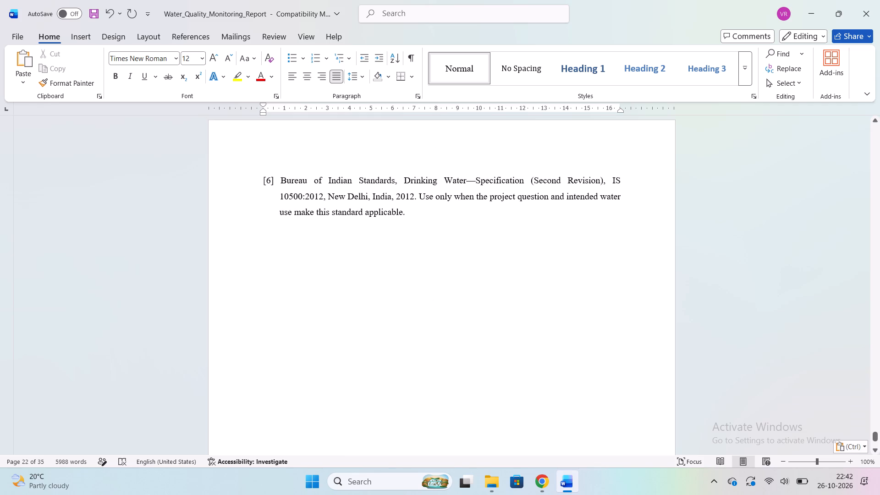
pyautogui.click(418, 212)
pyautogui.press('Return')
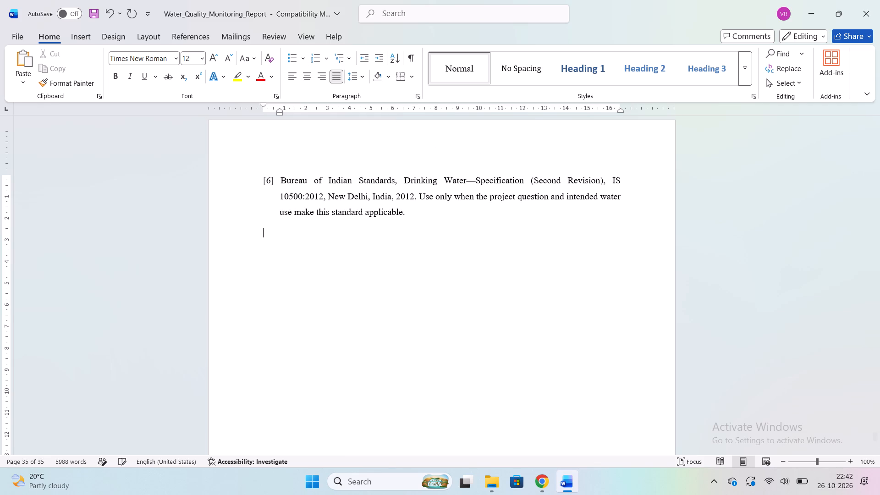
# Switch to the Colab notebook and capture a screenshot of the pie chart code with its Proportion of Water Monitoring Samples by State chart.
pyautogui.click(547, 492)
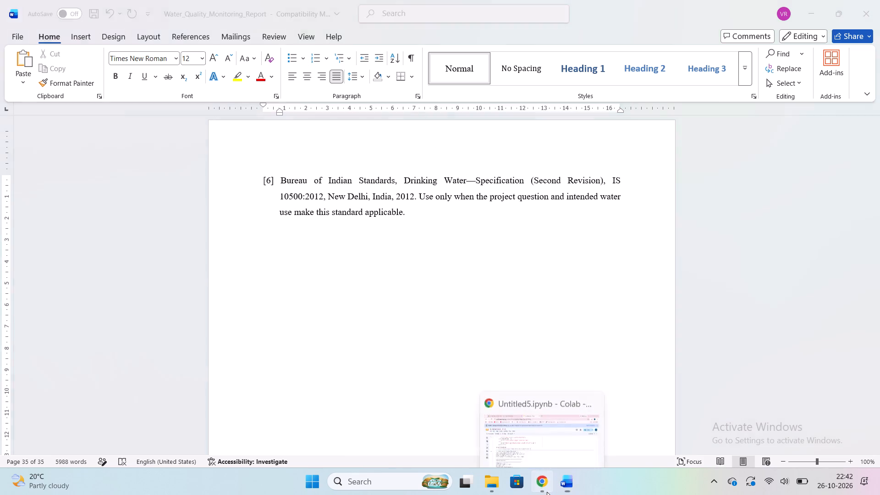
pyautogui.scroll(4, 406, 379)
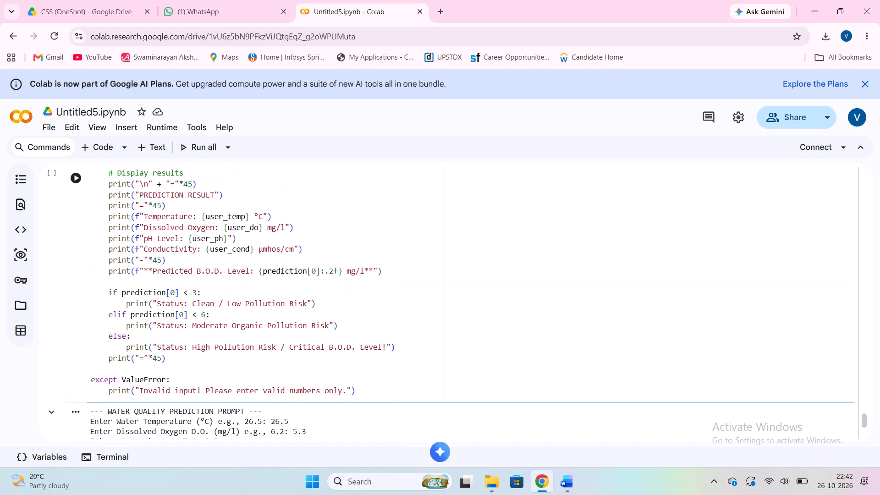
pyautogui.scroll(7, 406, 379)
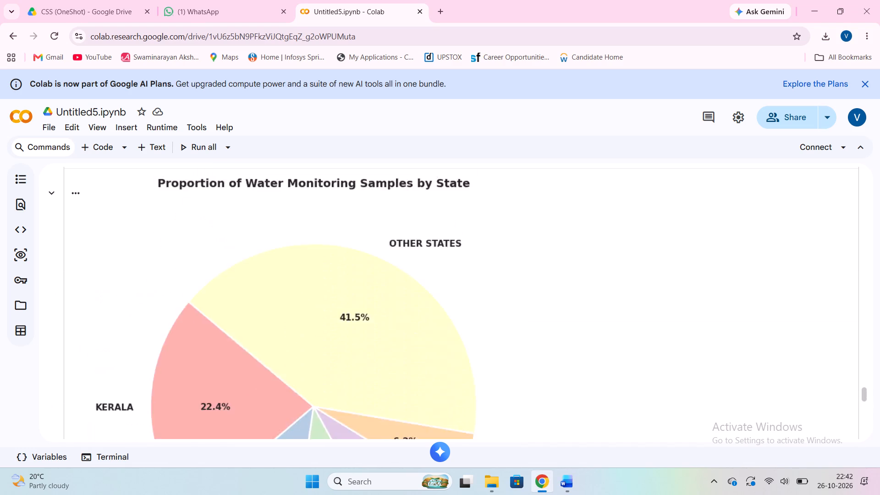
pyautogui.scroll(-3, 406, 379)
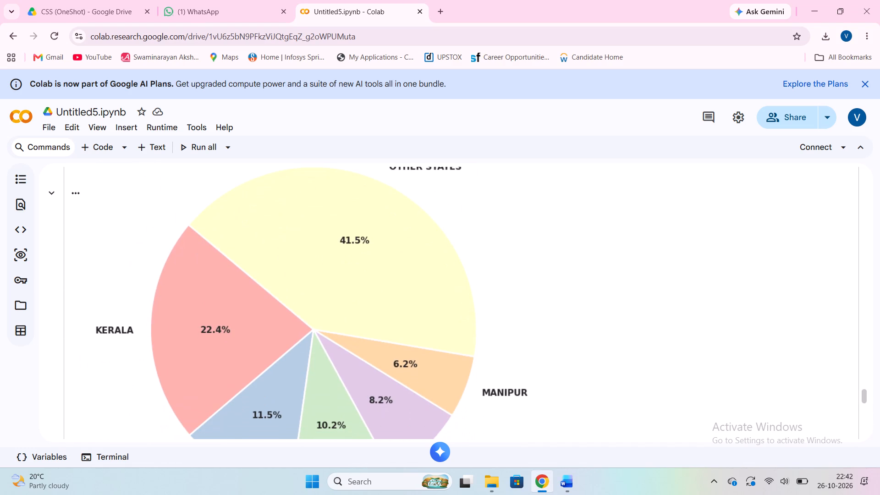
pyautogui.hotkey('ctrl', '=')
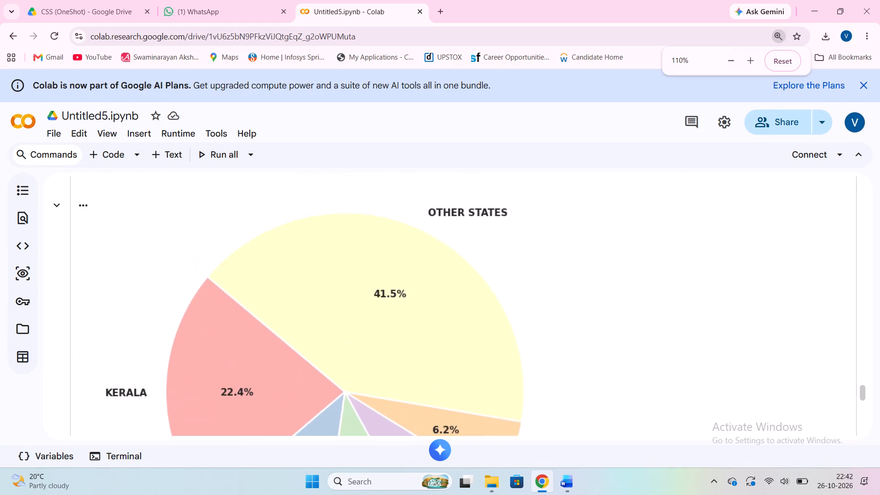
pyautogui.hotkey('ctrl', '-')
pyautogui.hotkey('ctrl', '-')
pyautogui.hotkey('ctrl', '-')
pyautogui.hotkey('ctrl', '-')
pyautogui.hotkey('ctrl', '-')
pyautogui.hotkey('ctrl', '-')
pyautogui.hotkey('ctrl', '-')
pyautogui.hotkey('ctrl', '-')
pyautogui.hotkey('ctrl', '-')
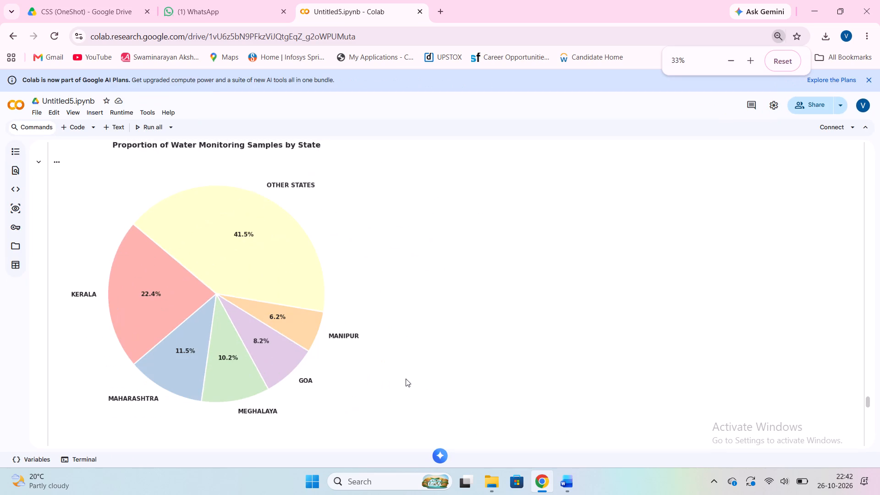
pyautogui.hotkey('ctrl', '-')
pyautogui.hotkey('ctrl', '-')
pyautogui.scroll(1, 284, 290)
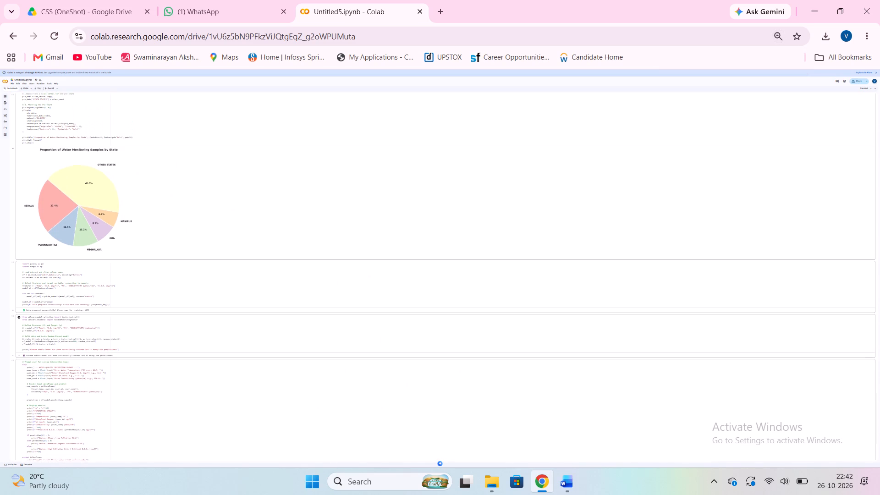
pyautogui.scroll(3, 284, 290)
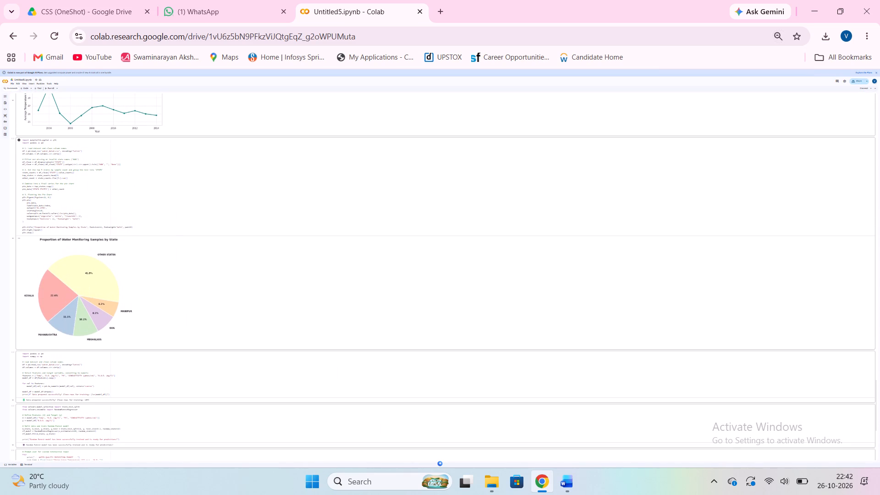
pyautogui.hotkey('ctrl', '=')
pyautogui.hotkey('ctrl', '=')
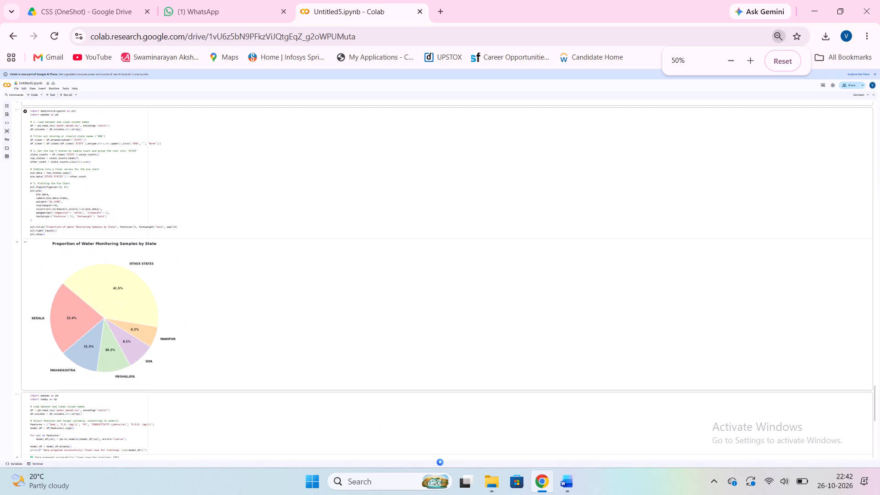
pyautogui.scroll(-1, 284, 290)
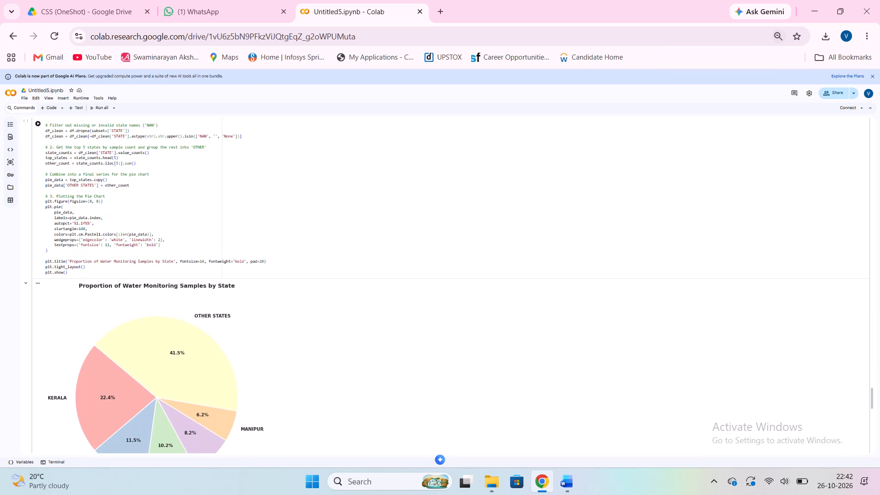
pyautogui.scroll(-1, 284, 290)
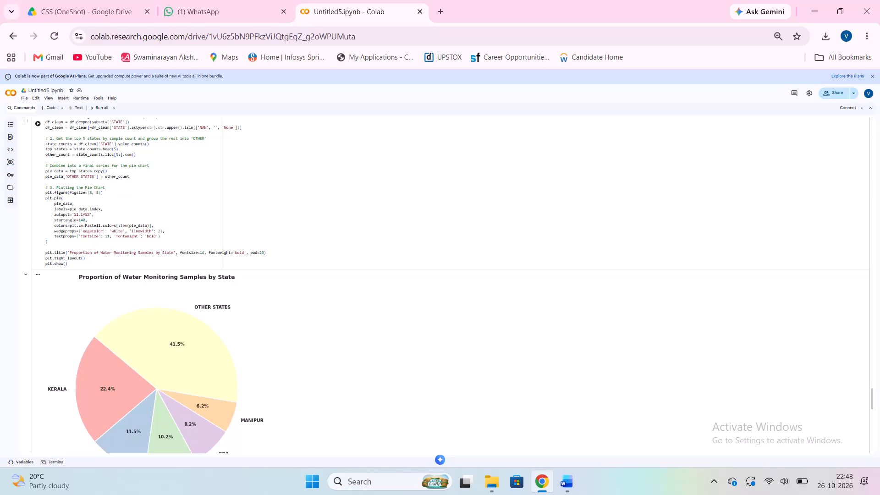
pyautogui.press('shift+super+s')
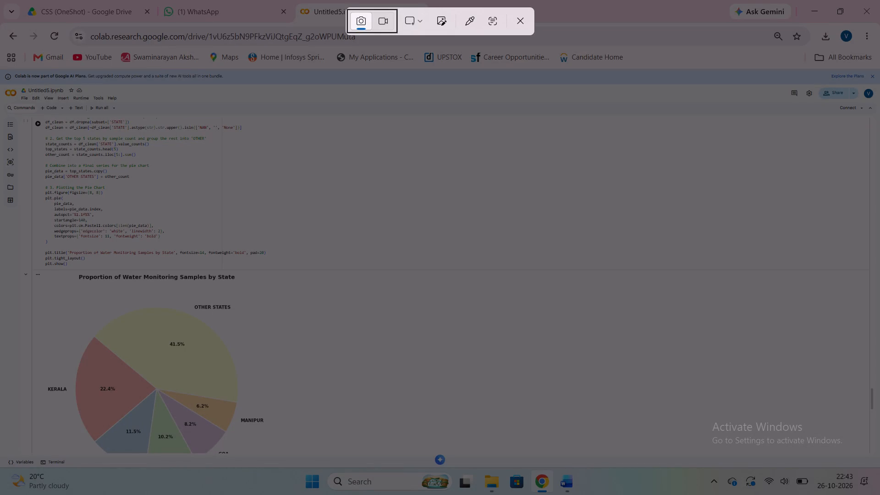
pyautogui.moveTo(39, 117); pyautogui.dragTo(309, 456)
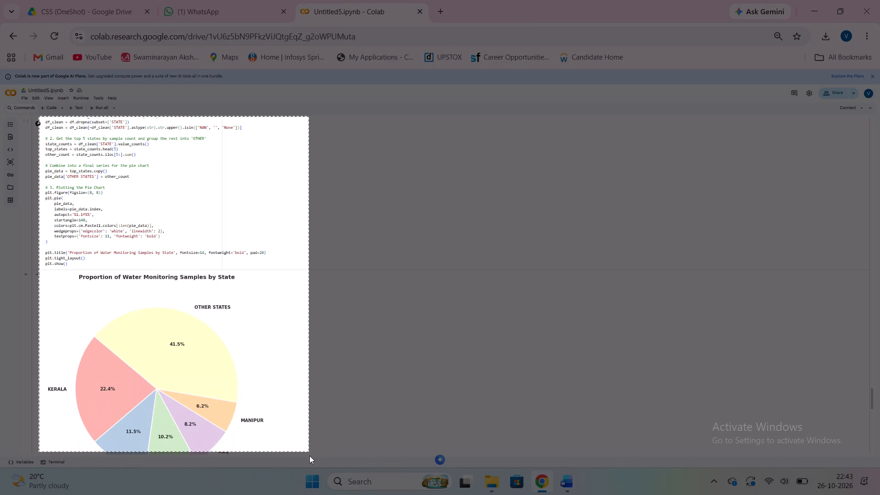
pyautogui.moveTo(309, 456); pyautogui.dragTo(330, 458)
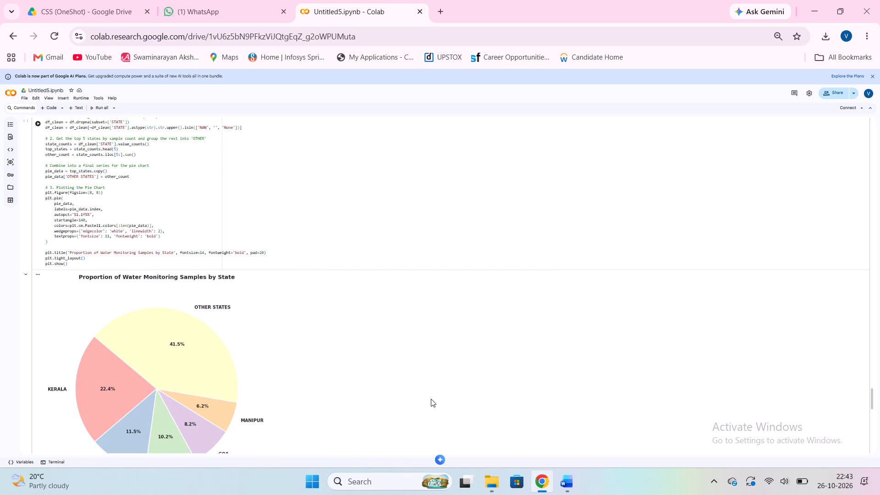
# Return to the Word report and paste the pie chart screenshot on a new line after the figure-caption paragraph, just above section 8.
pyautogui.click(533, 481)
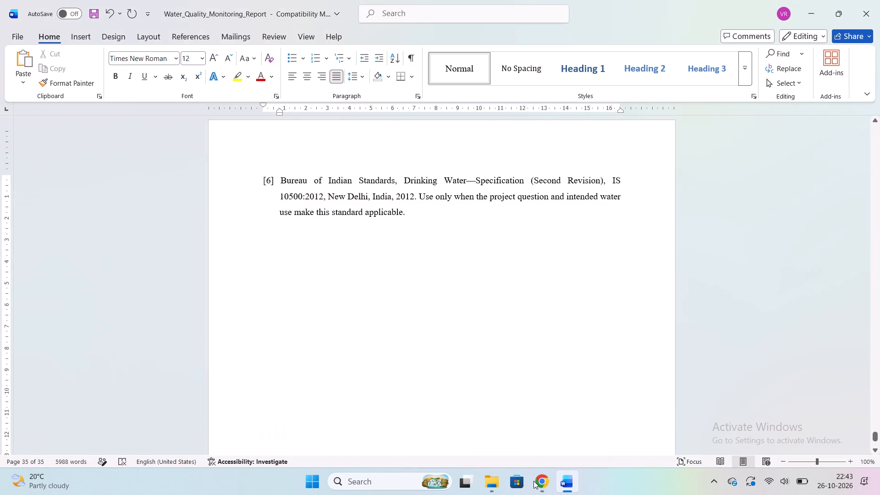
pyautogui.scroll(10, 454, 331)
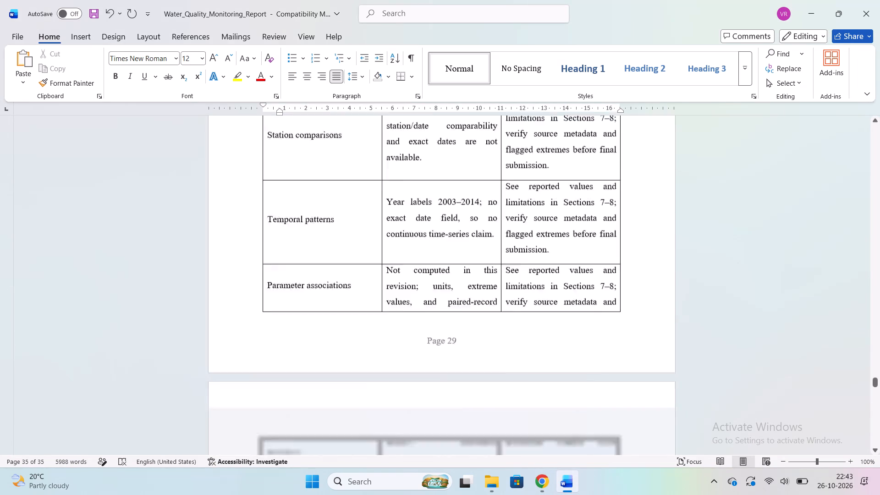
pyautogui.scroll(7, 454, 331)
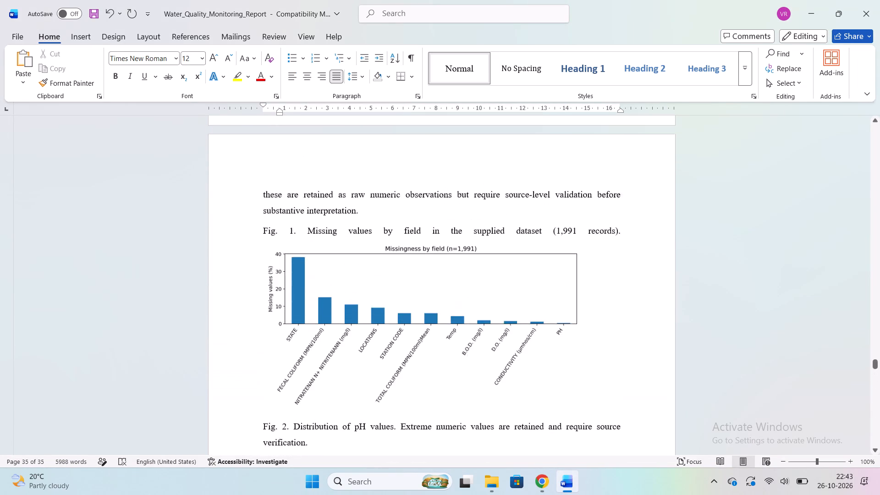
pyautogui.scroll(4, 454, 331)
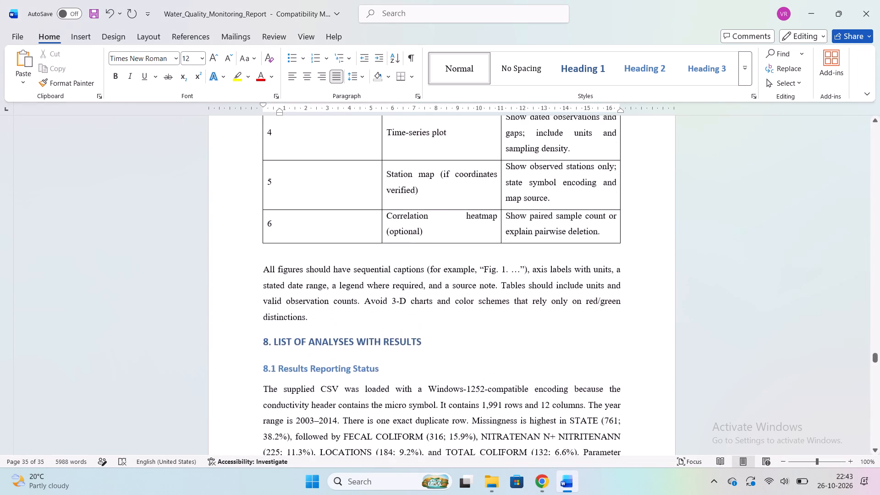
pyautogui.scroll(3, 454, 331)
pyautogui.scroll(-1, 454, 331)
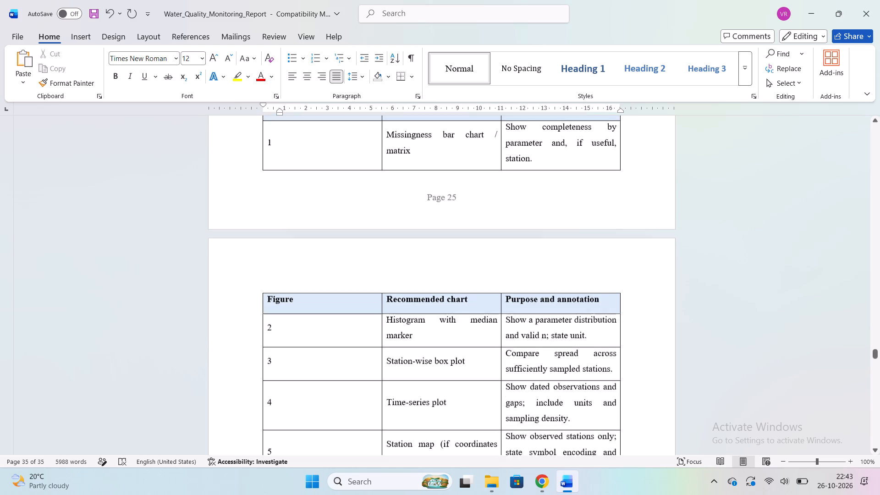
pyautogui.scroll(-2, 454, 331)
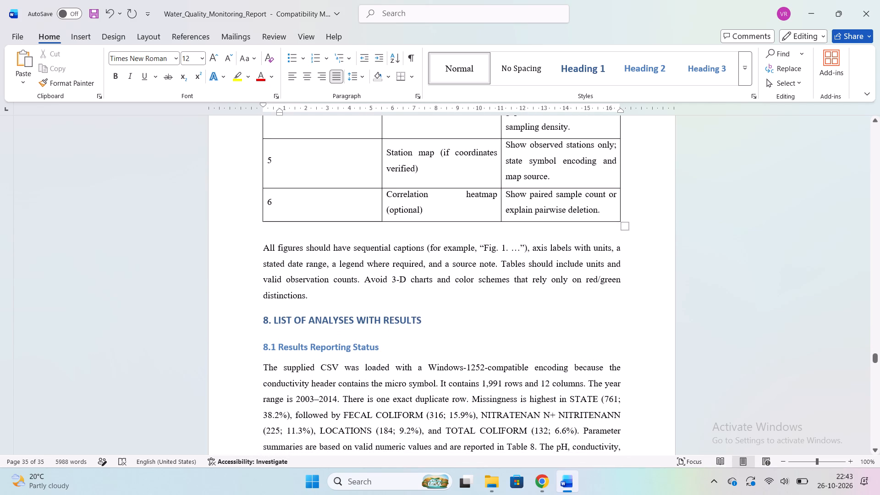
pyautogui.click(321, 301)
pyautogui.press('Return')
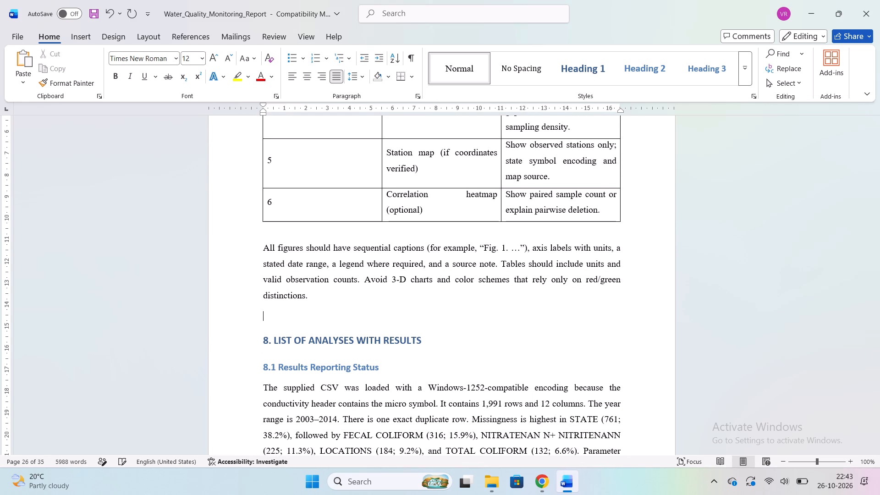
pyautogui.hotkey('ctrl', 'v')
pyautogui.scroll(-1, 321, 301)
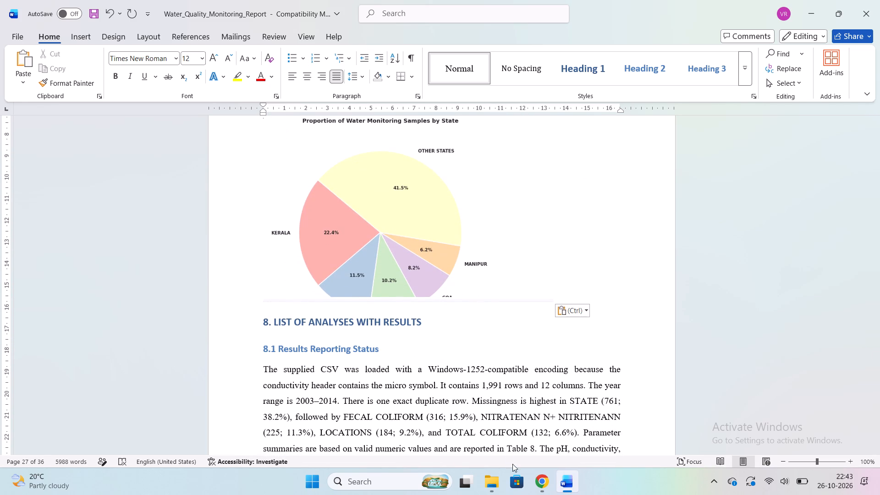
# Switch to the Colab notebook and capture a screenshot of the Yearly Trend of Average Water Temperature code and line chart.
pyautogui.click(539, 481)
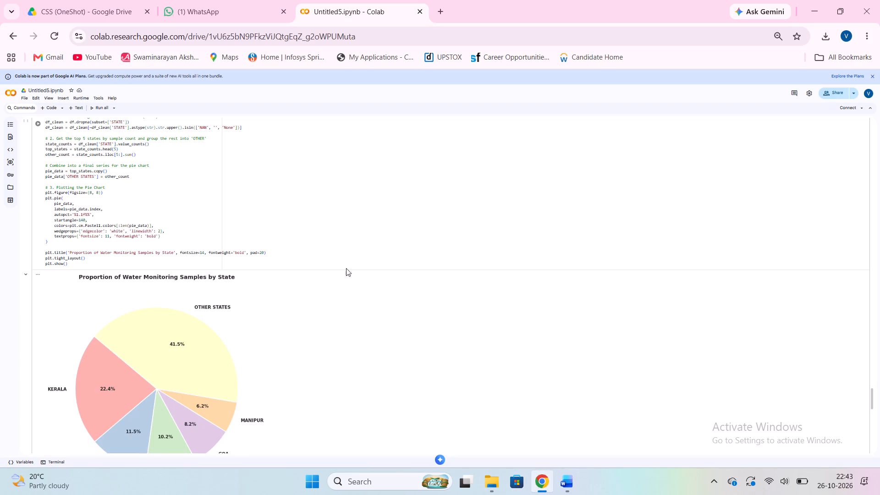
pyautogui.scroll(4, 343, 265)
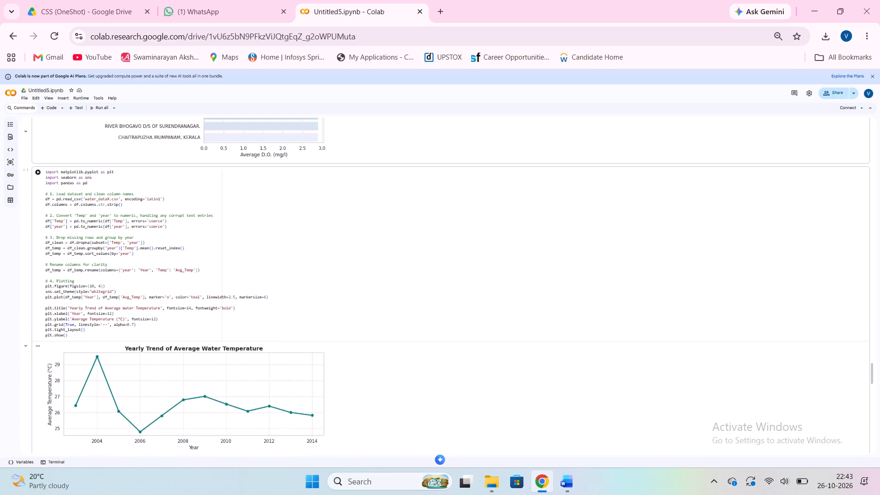
pyautogui.press('shift+super+s')
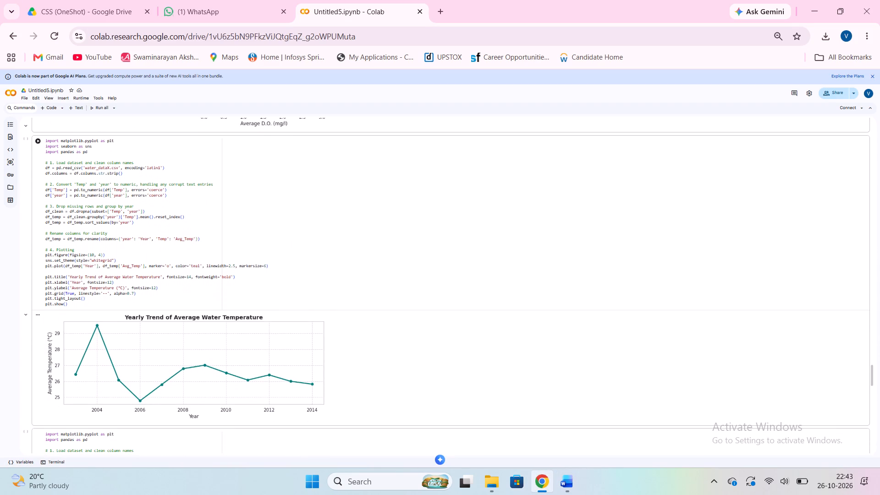
pyautogui.moveTo(41, 135); pyautogui.dragTo(354, 457)
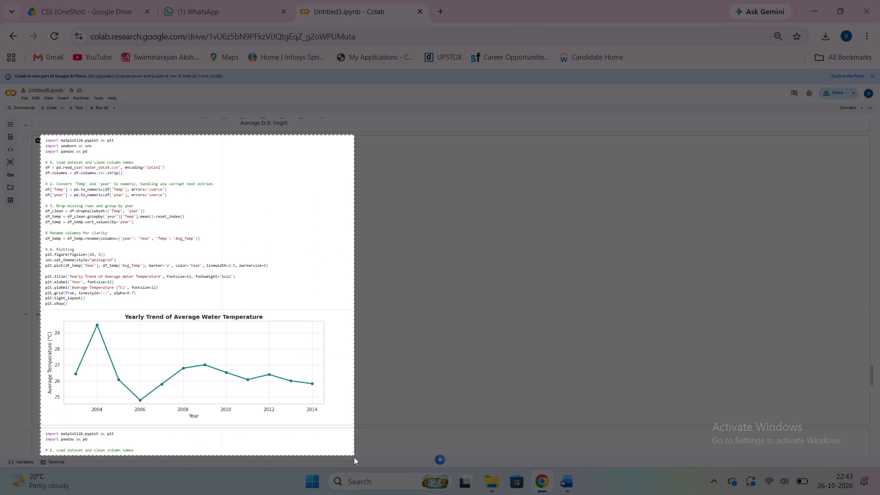
pyautogui.moveTo(354, 457); pyautogui.dragTo(356, 423)
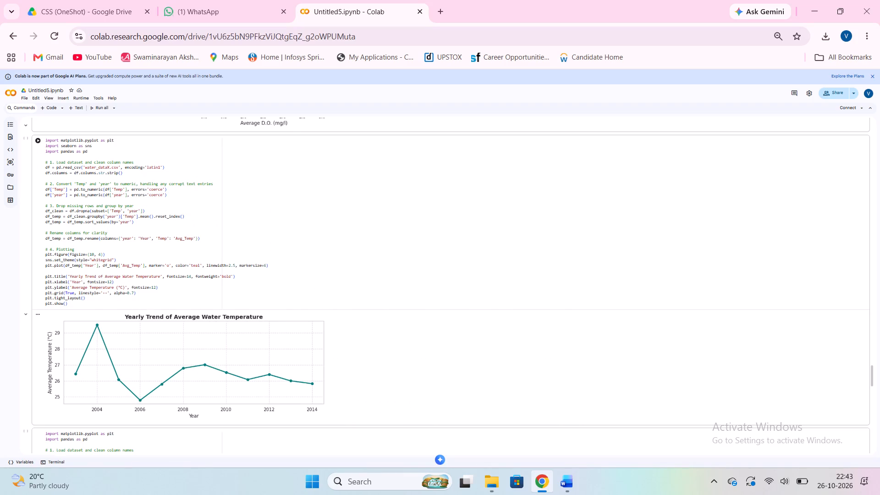
# Return to the Word report and paste the temperature trend screenshot below the pie chart image, adding a blank line after it.
pyautogui.click(539, 481)
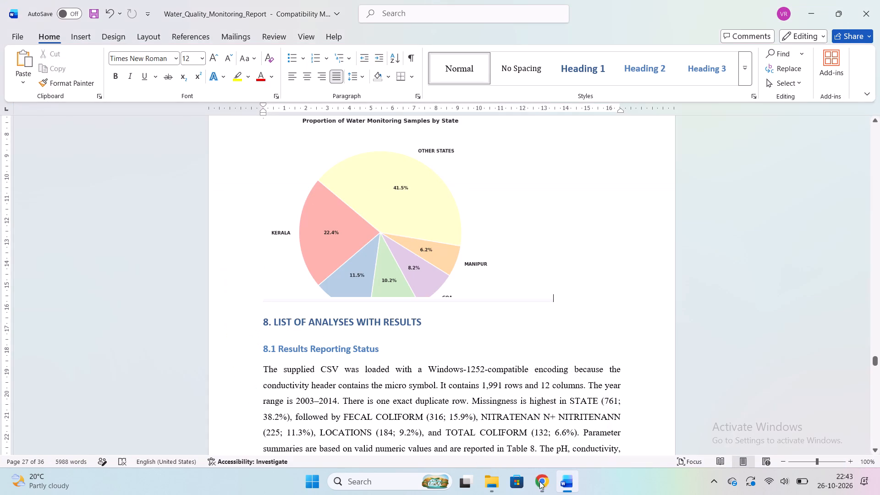
pyautogui.scroll(1, 420, 361)
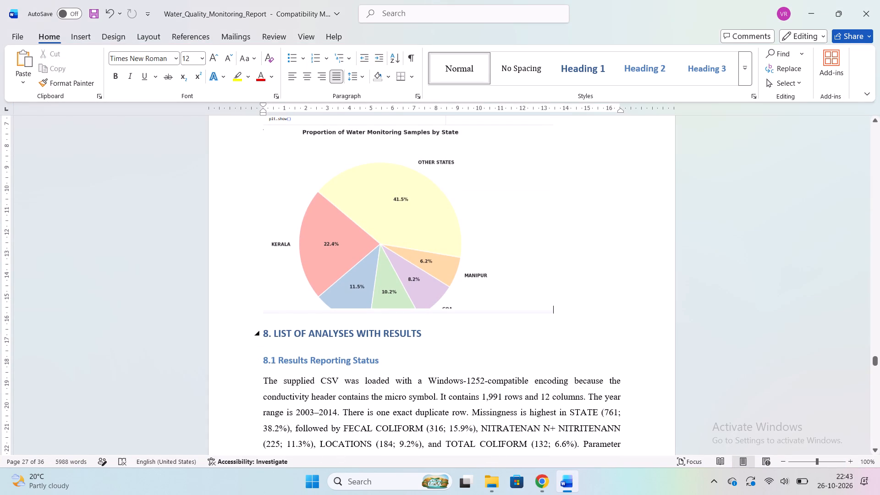
pyautogui.press('Return')
pyautogui.hotkey('ctrl', 'v')
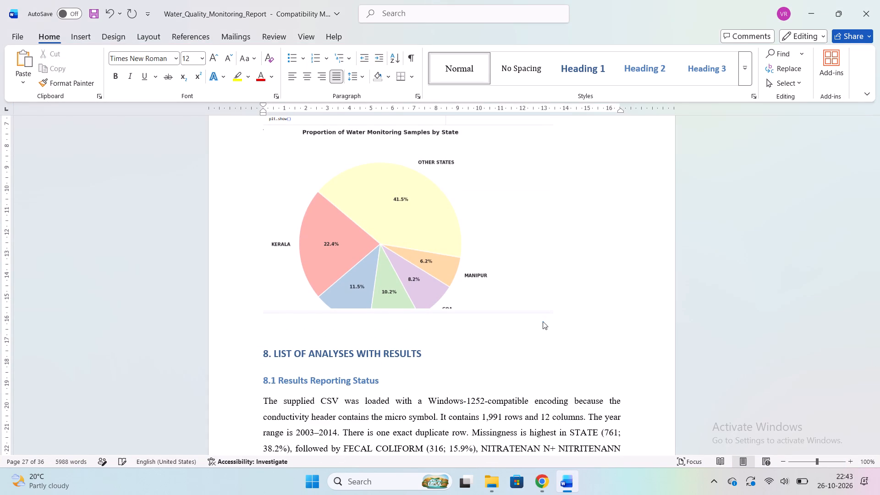
pyautogui.scroll(-1, 543, 321)
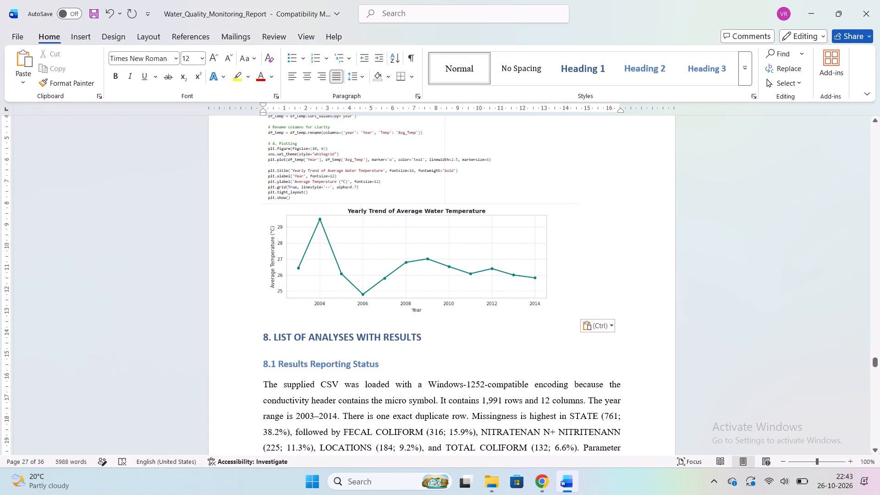
pyautogui.press('Return')
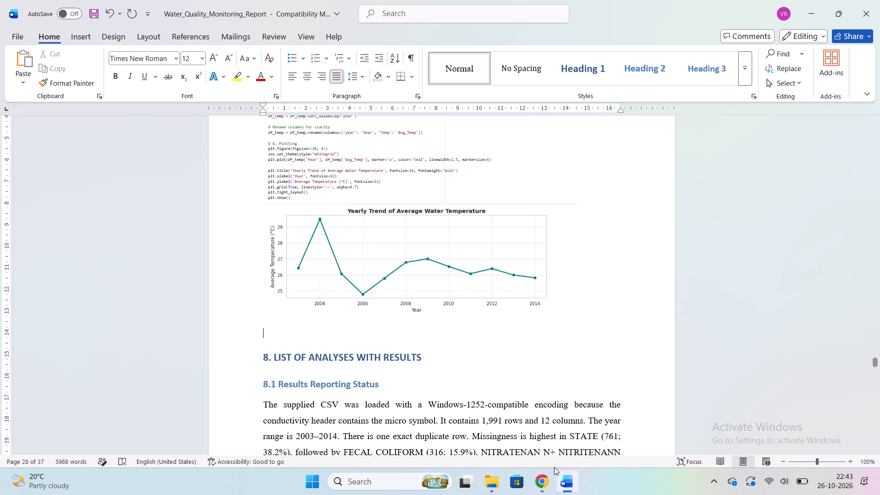
# Switch to the Colab notebook and capture a screenshot of the States with Lowest Average Dissolved Oxygen (D.O.) code and bar chart.
pyautogui.click(544, 478)
pyautogui.scroll(4, 445, 374)
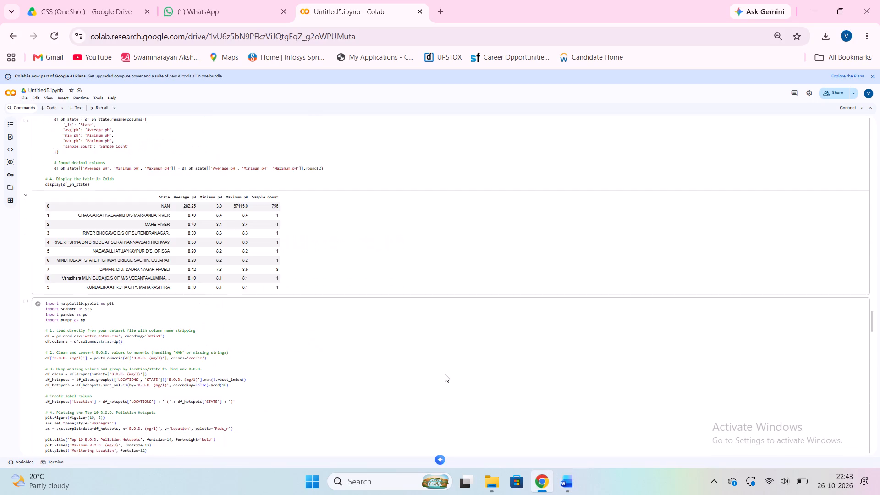
pyautogui.scroll(-4, 445, 374)
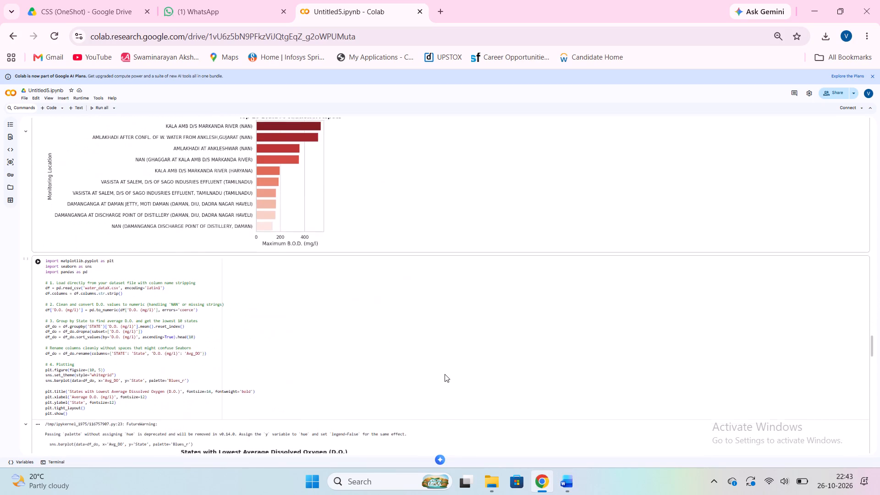
pyautogui.scroll(-2, 445, 374)
pyautogui.scroll(2, 445, 374)
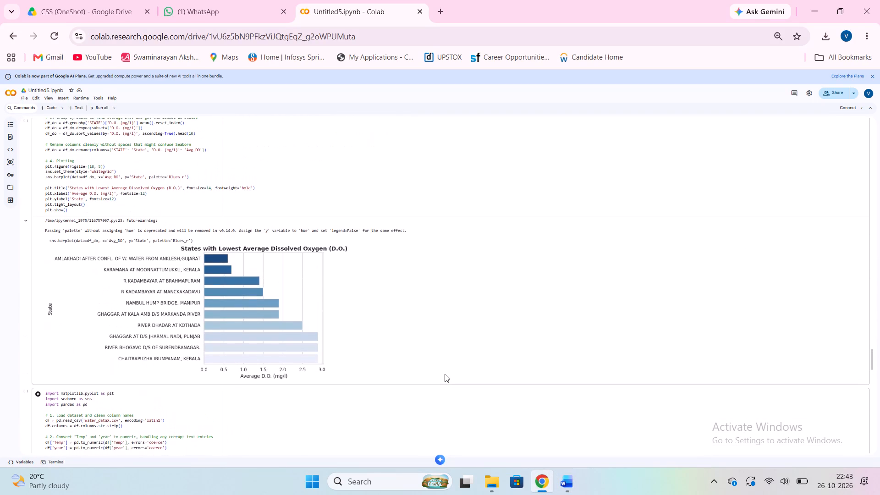
pyautogui.scroll(2, 445, 374)
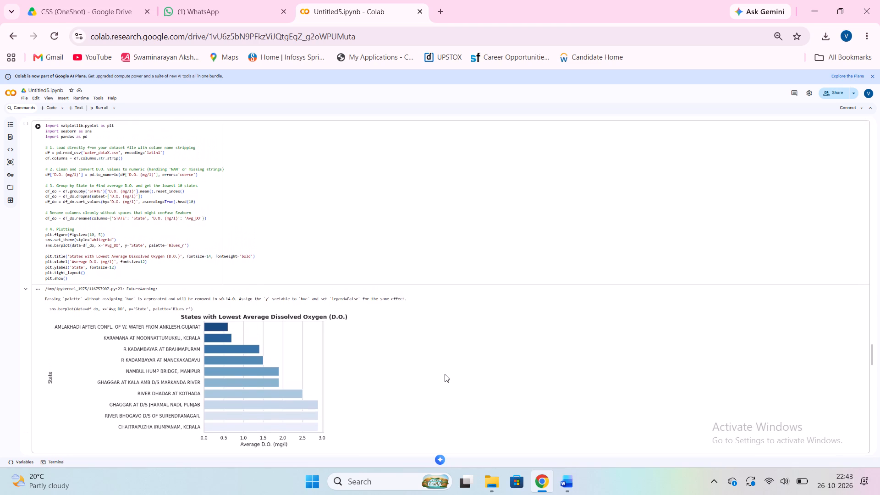
pyautogui.press('shift+super+s')
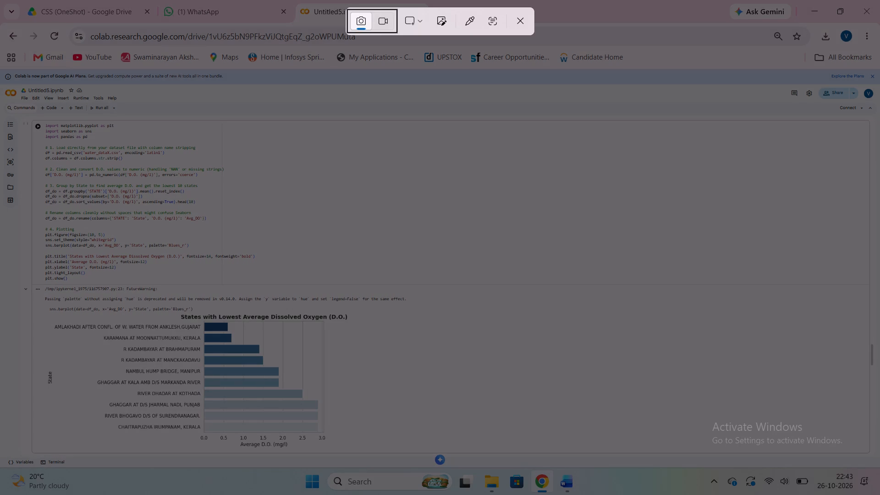
pyautogui.moveTo(30, 176); pyautogui.dragTo(416, 449)
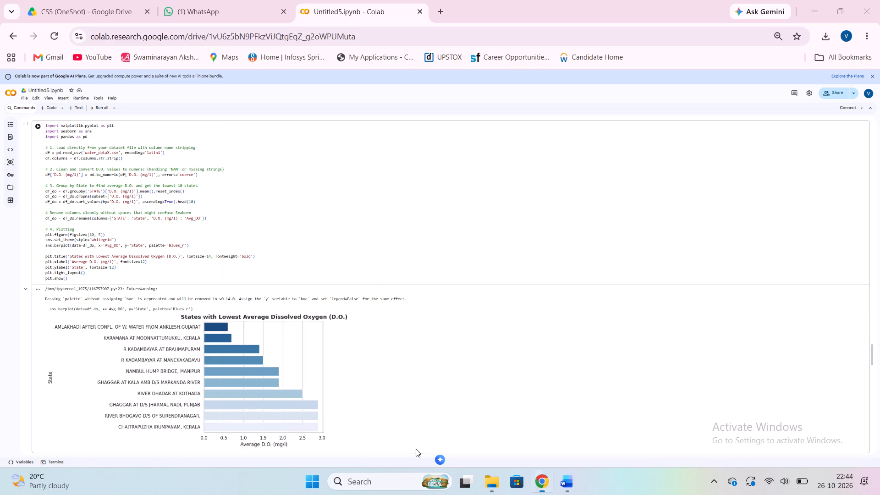
# Return to the Word report and paste the dissolved oxygen screenshot below the temperature trend image, just above section 8.
pyautogui.click(548, 479)
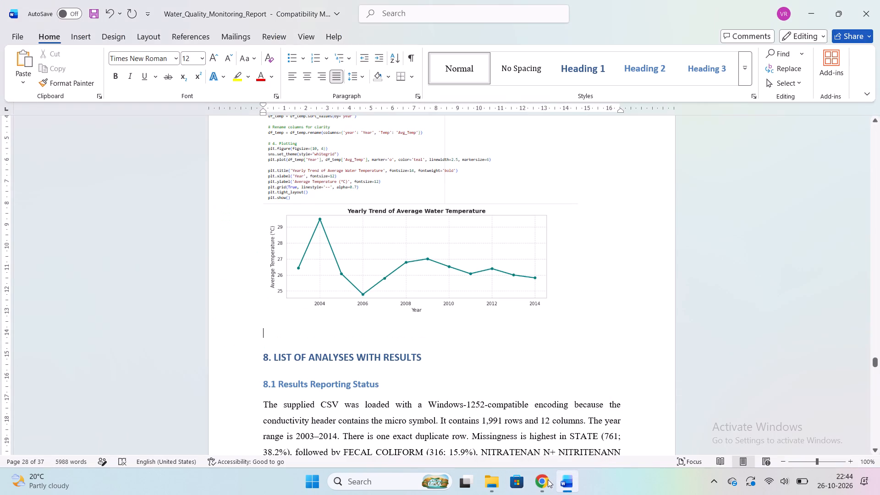
pyautogui.hotkey('ctrl', 'v')
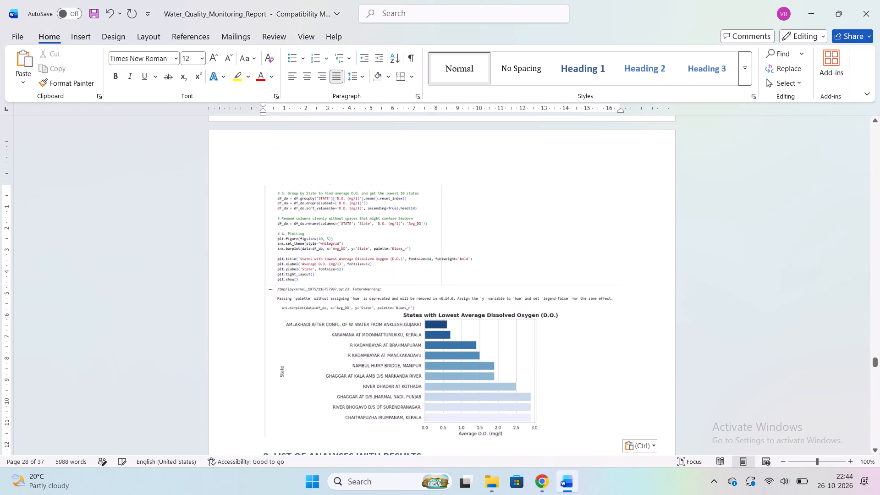
# Add a blank line after reference [6] at the end of the report.
pyautogui.scroll(-3, 500, 407)
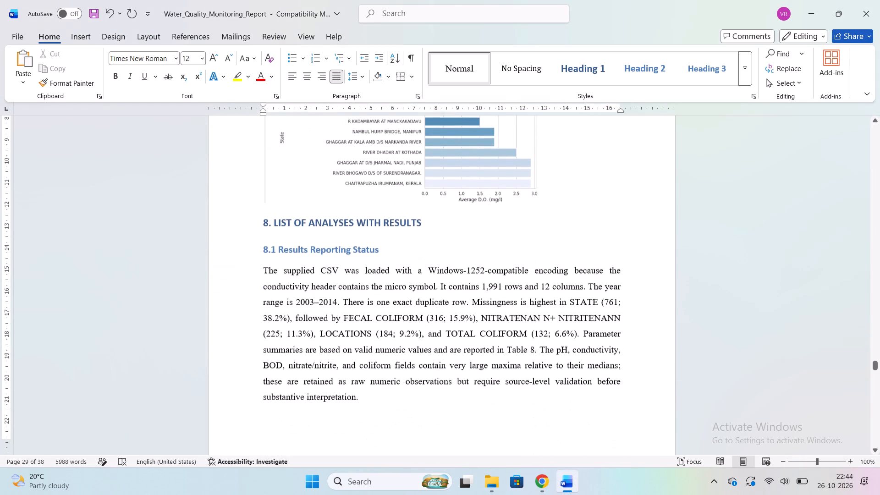
pyautogui.scroll(-20, 500, 407)
pyautogui.scroll(-7, 500, 407)
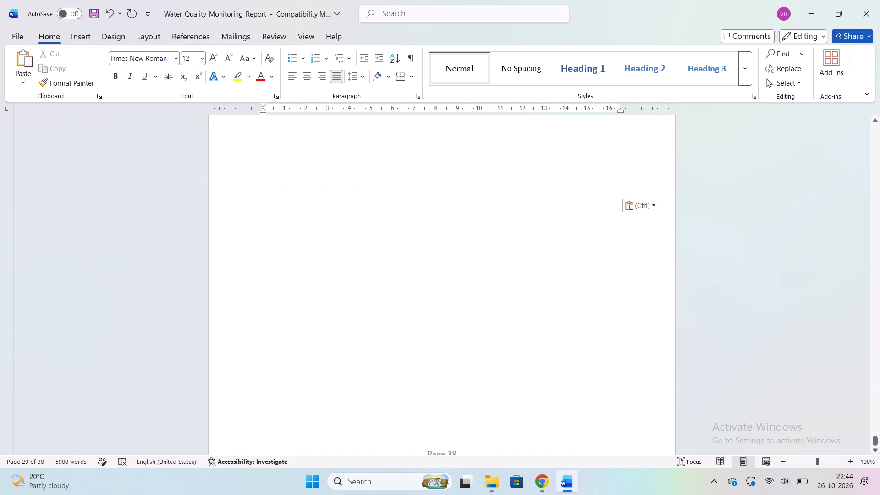
pyautogui.scroll(-1, 500, 407)
pyautogui.scroll(3, 500, 407)
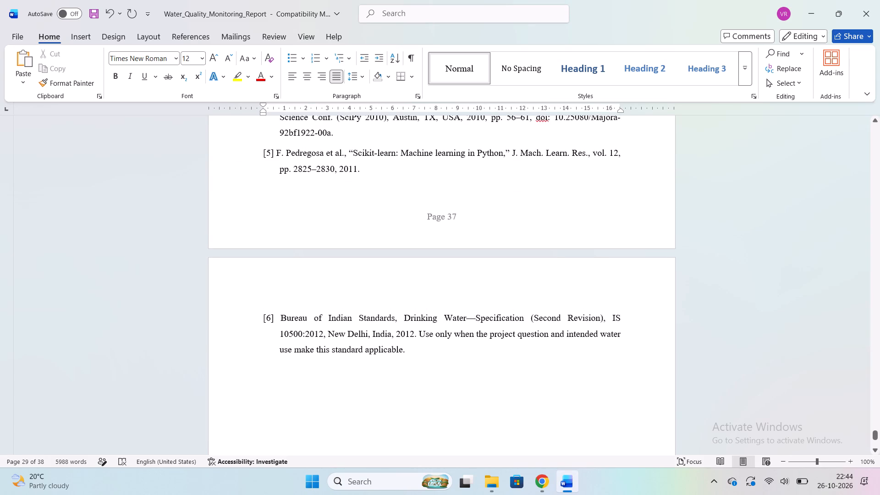
pyautogui.click(407, 357)
pyautogui.press('Return')
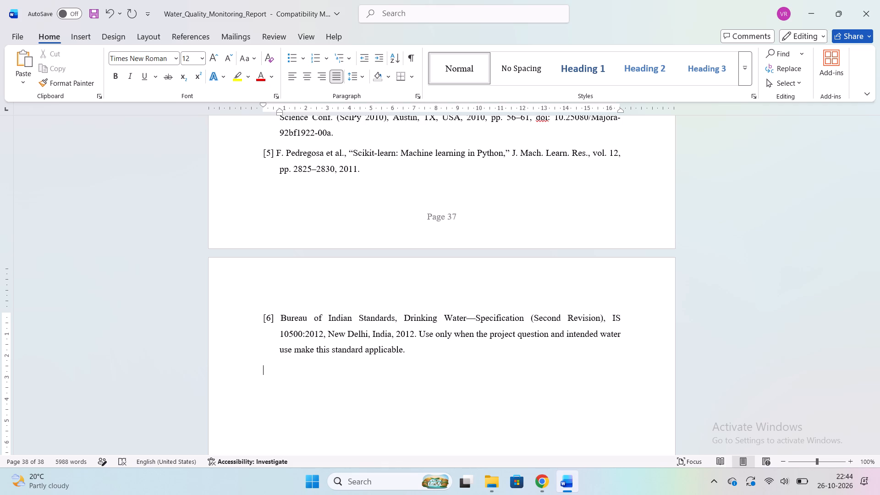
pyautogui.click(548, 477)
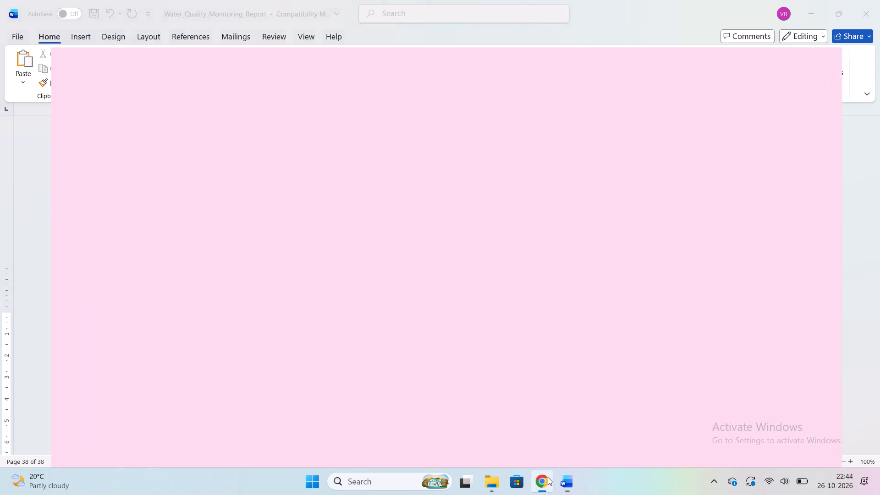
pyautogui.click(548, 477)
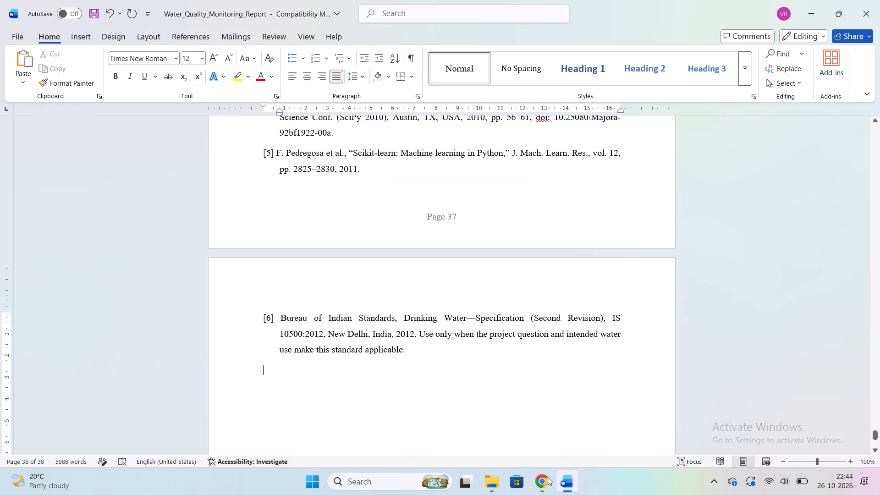
# Search the computer for "anti" and launch the Antigravity app.
pyautogui.write('anti')
pyautogui.press('Return')
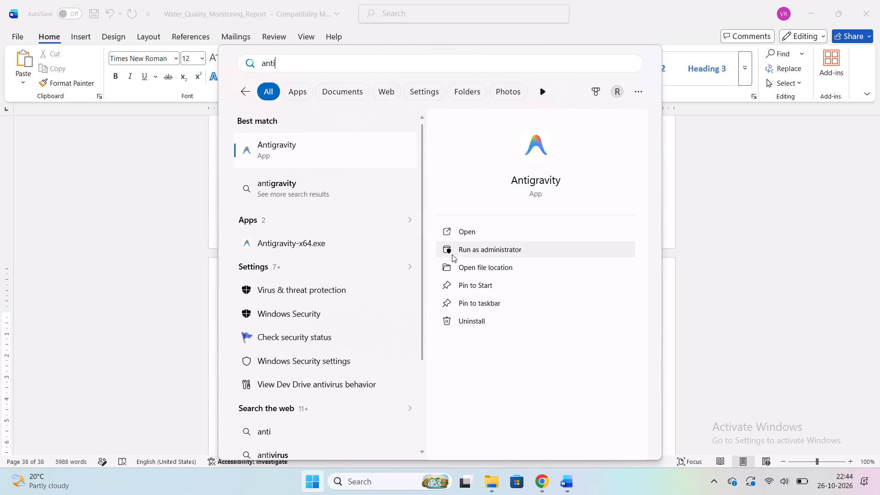
pyautogui.moveTo(456, 240); pyautogui.dragTo(451, 225)
pyautogui.doubleClick(451, 225)
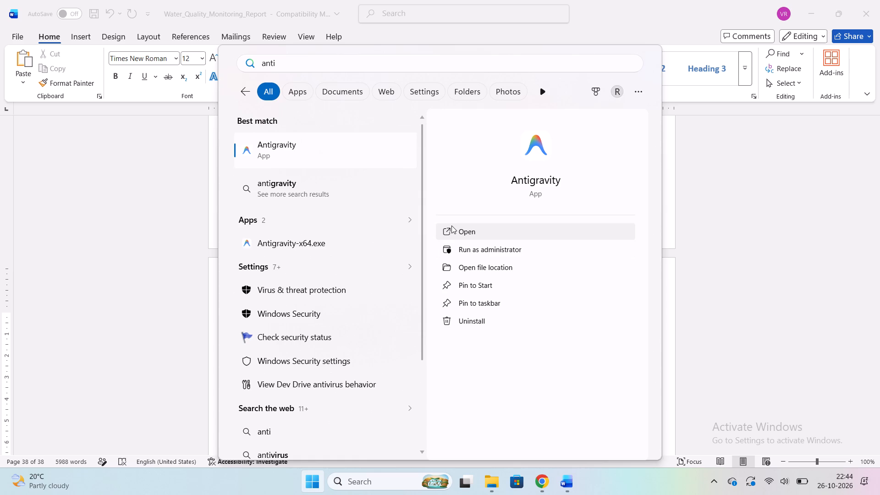
pyautogui.click(453, 228)
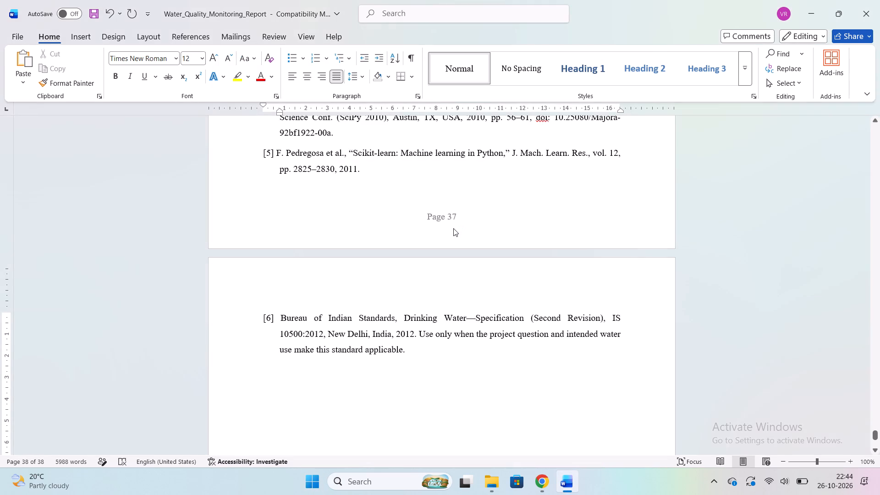
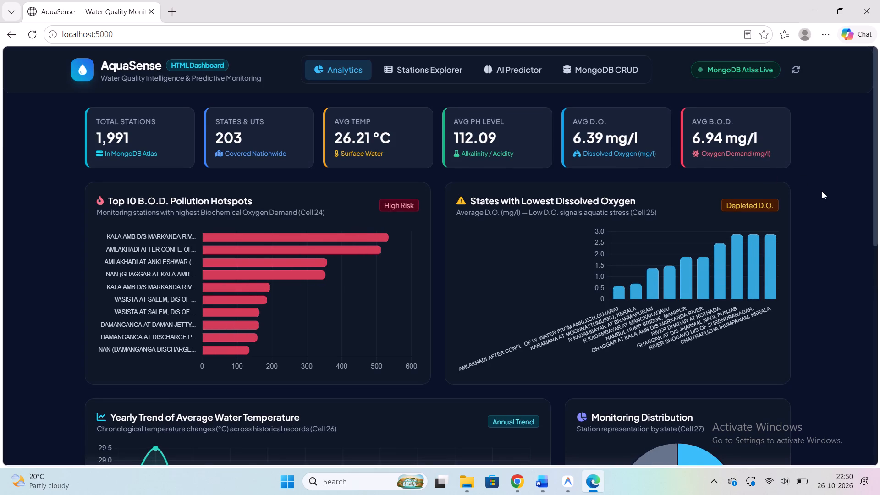
# Capture a screen snip of the AquaSense Analytics page, from the header through the B.O.D. hotspots and lowest dissolved oxygen charts.
pyautogui.press('shift+super+s')
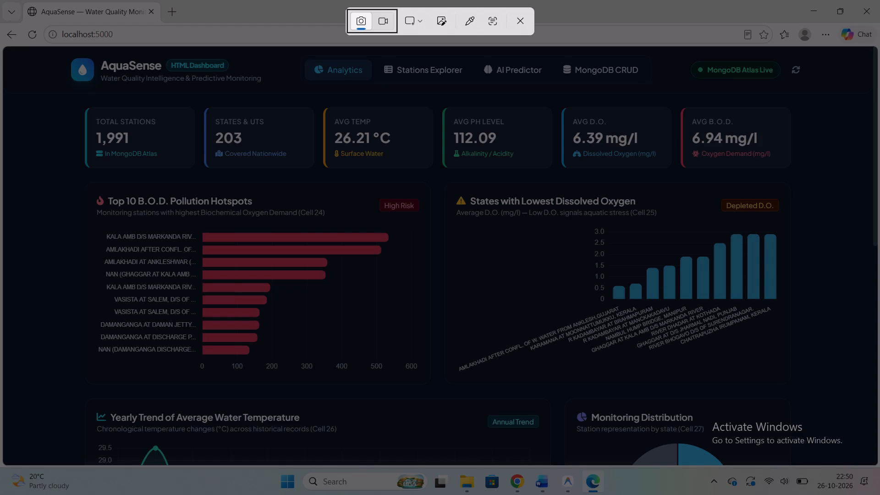
pyautogui.moveTo(51, 50); pyautogui.dragTo(501, 358)
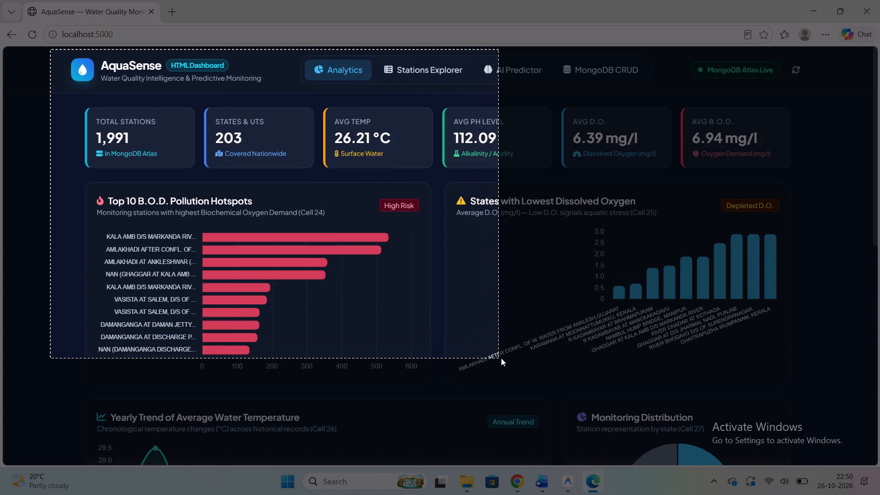
pyautogui.moveTo(501, 358); pyautogui.dragTo(638, 352)
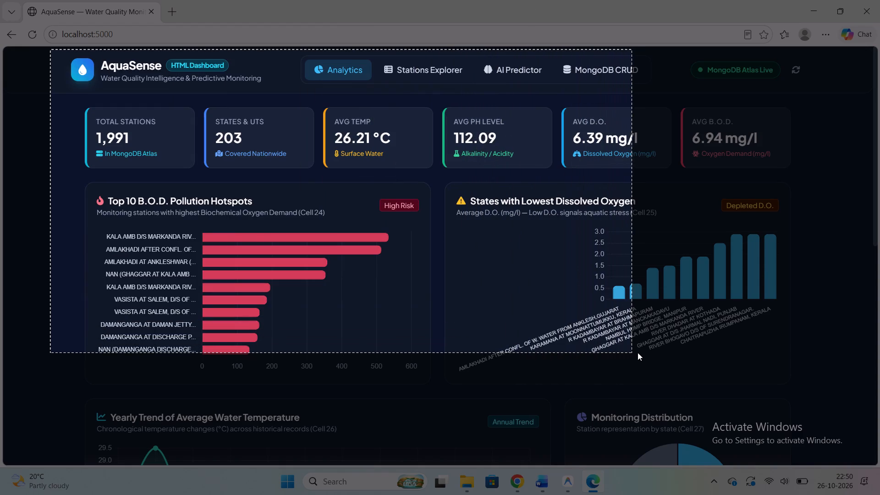
pyautogui.moveTo(638, 352); pyautogui.dragTo(759, 409)
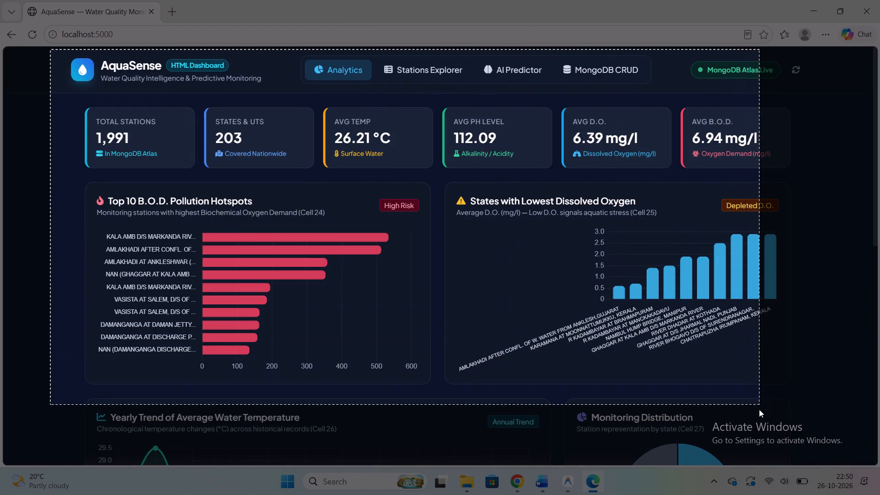
pyautogui.moveTo(759, 409); pyautogui.dragTo(826, 390)
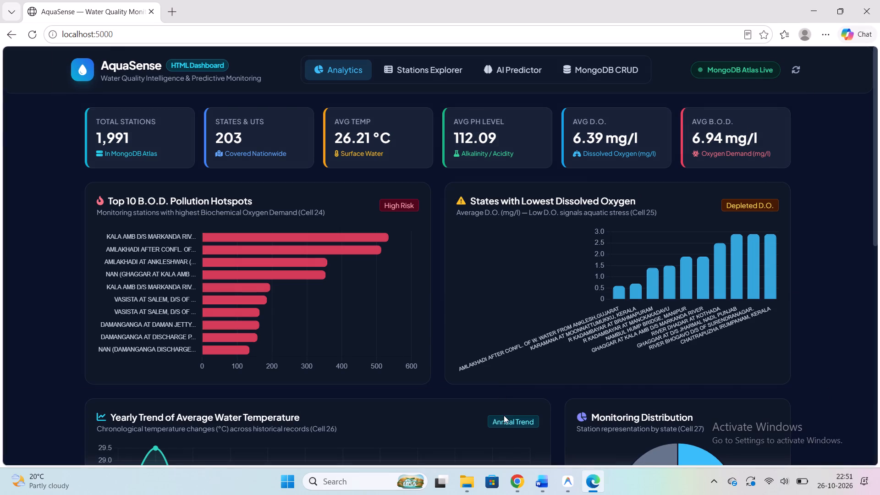
# Switch to Chrome to look through the chart and prediction cells of the Untitled5.ipynb Colab notebook, and return to the dashboard.
pyautogui.click(514, 477)
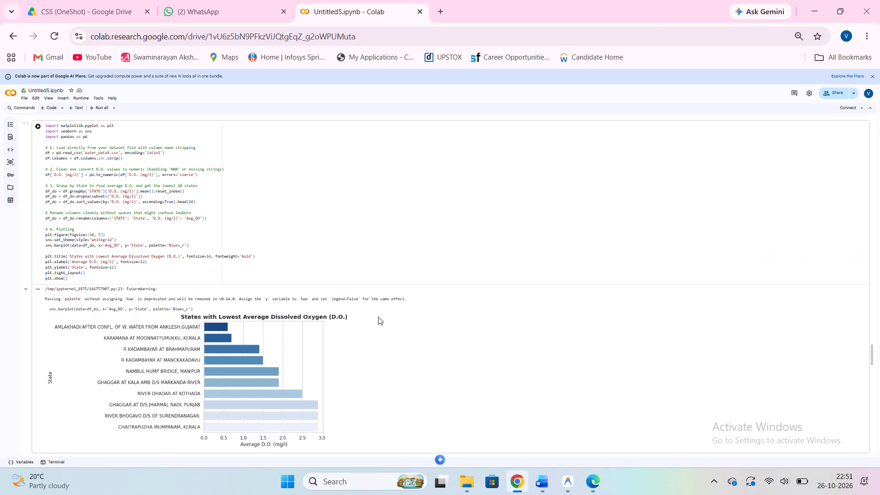
pyautogui.scroll(-14, 378, 317)
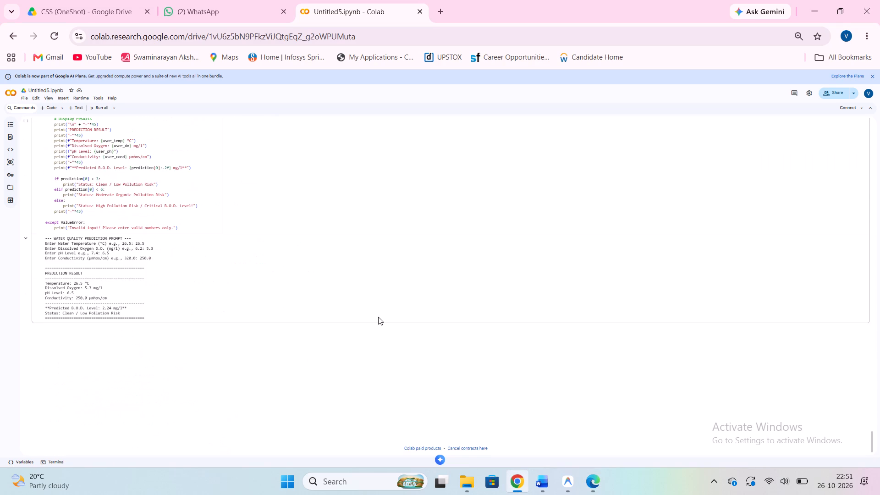
pyautogui.scroll(-5, 378, 317)
pyautogui.scroll(9, 378, 317)
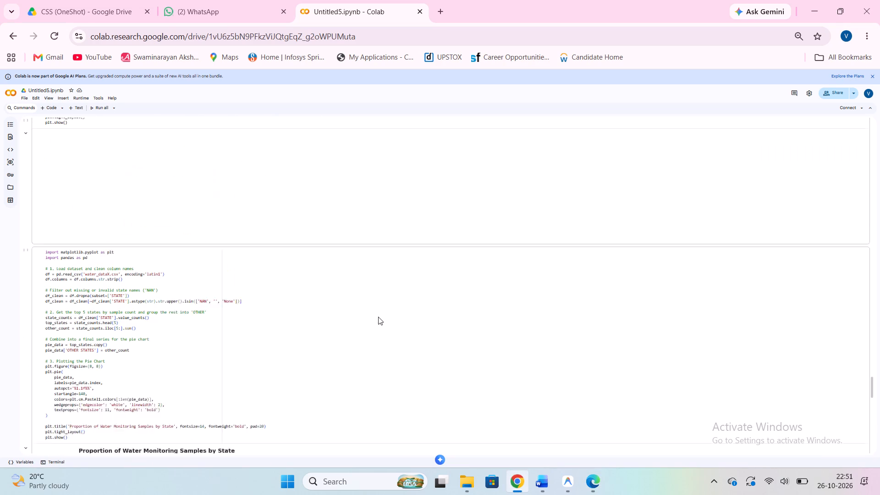
pyautogui.click(520, 475)
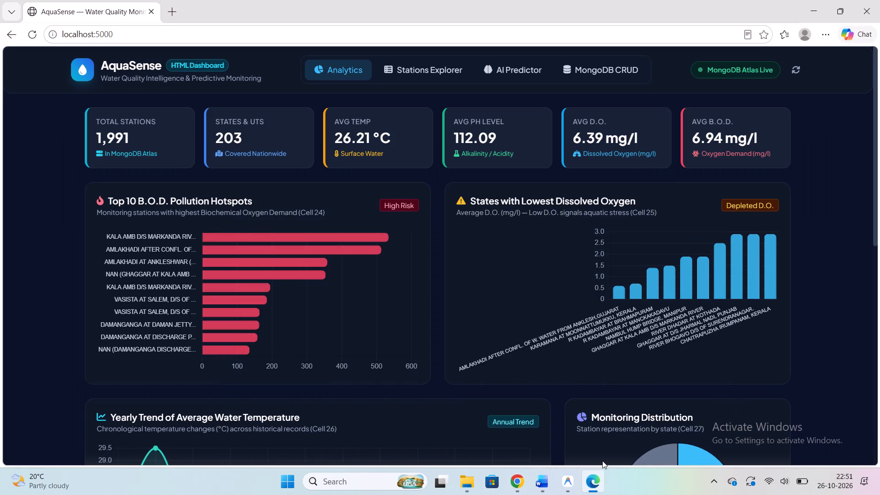
# In the Word report, add the heading "Web:" in bold 16 pt below reference [6] and start a new line under it.
pyautogui.click(535, 478)
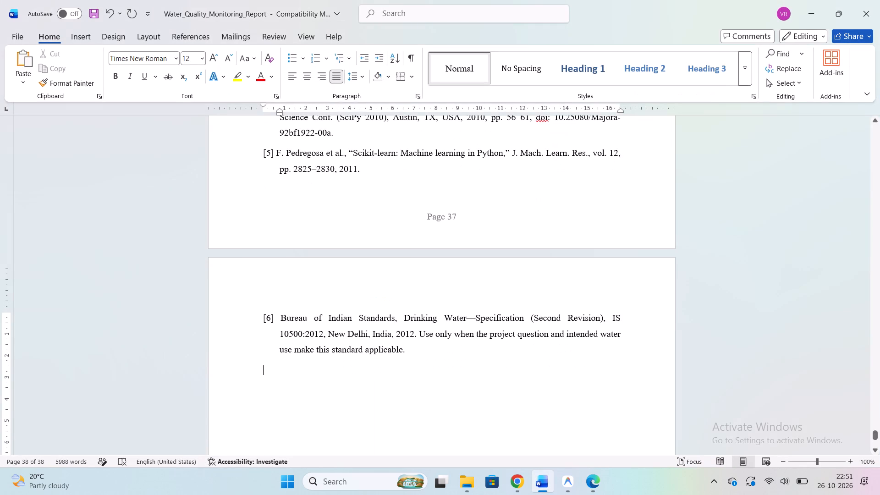
pyautogui.write('web')
pyautogui.moveTo(281, 374); pyautogui.dragTo(255, 373)
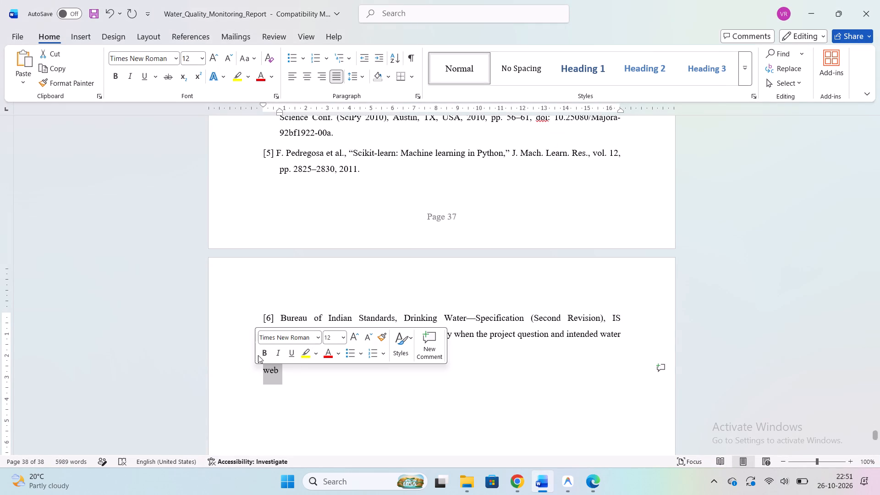
pyautogui.click(261, 355)
pyautogui.click(335, 340)
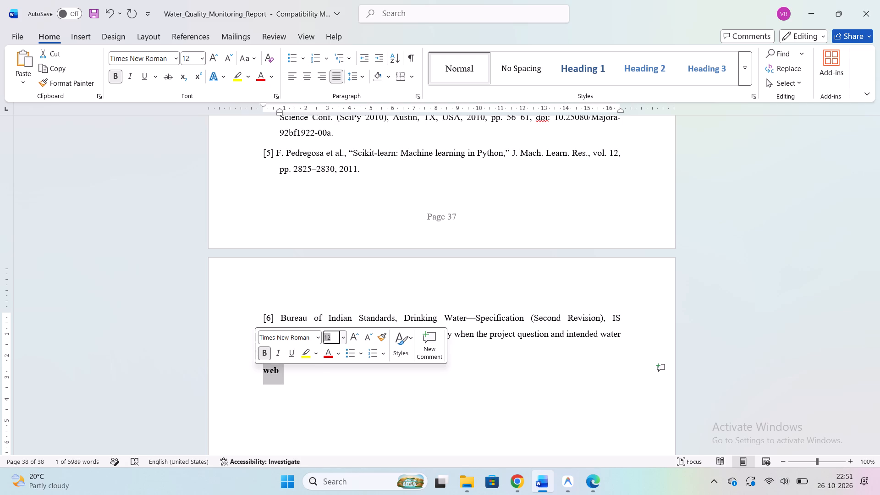
pyautogui.press('BackSpace')
pyautogui.write('16')
pyautogui.press('Return')
pyautogui.click(288, 379)
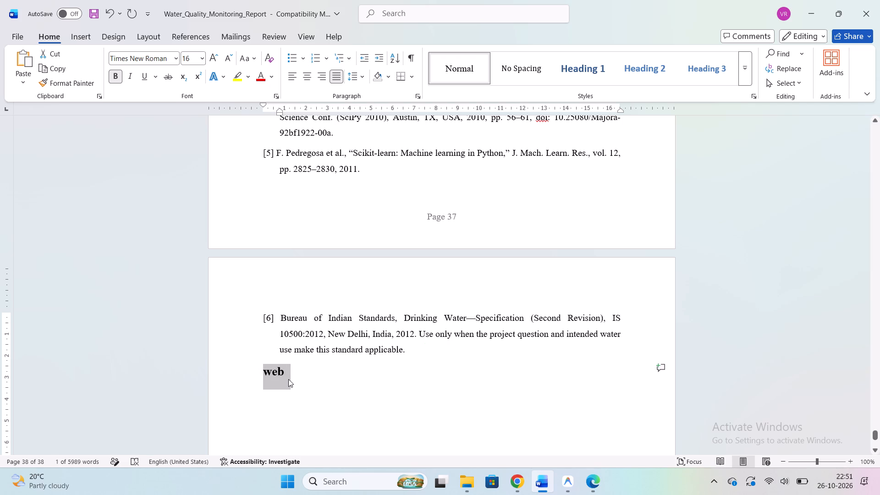
pyautogui.click(288, 379)
pyautogui.hotkey('shift', ':')
pyautogui.press('Return')
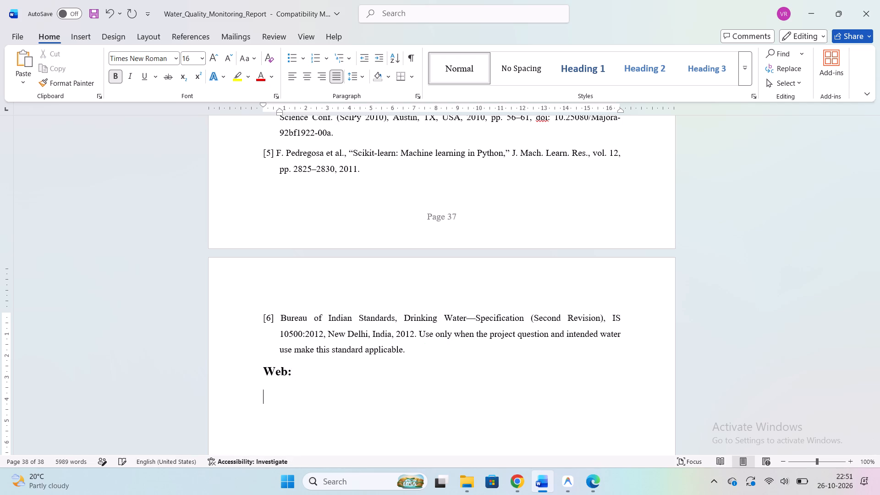
# Paste the copied screenshot of the dashboard's upper Analytics section under the "Web:" heading.
pyautogui.hotkey('ctrl', 'v')
pyautogui.scroll(-3, 423, 376)
pyautogui.scroll(1, 423, 376)
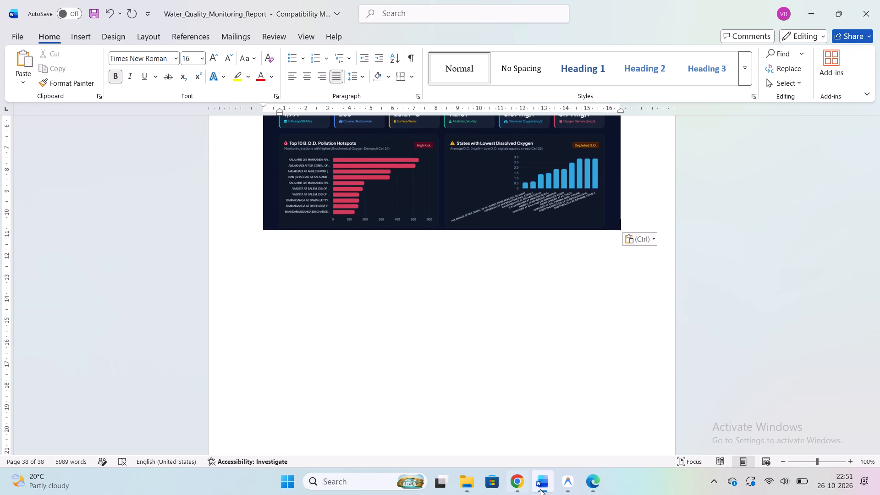
# Switch to the AquaSense dashboard in Edge and capture a snip of the Yearly Trend of Average Water Temperature and Monitoring Distribution charts.
pyautogui.click(522, 491)
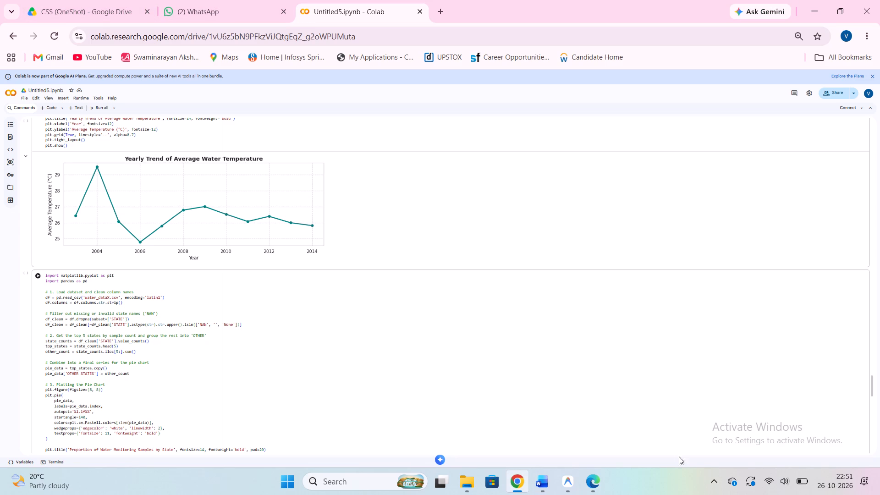
pyautogui.click(603, 489)
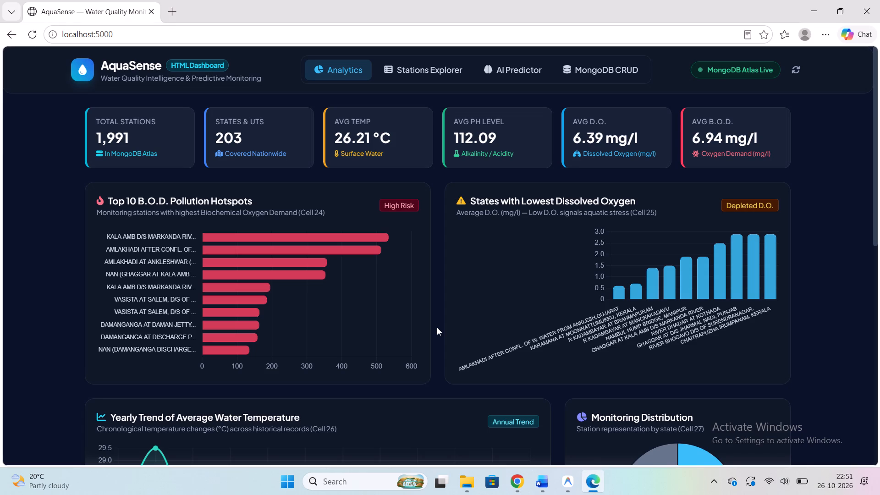
pyautogui.scroll(-4, 437, 327)
pyautogui.scroll(1, 437, 327)
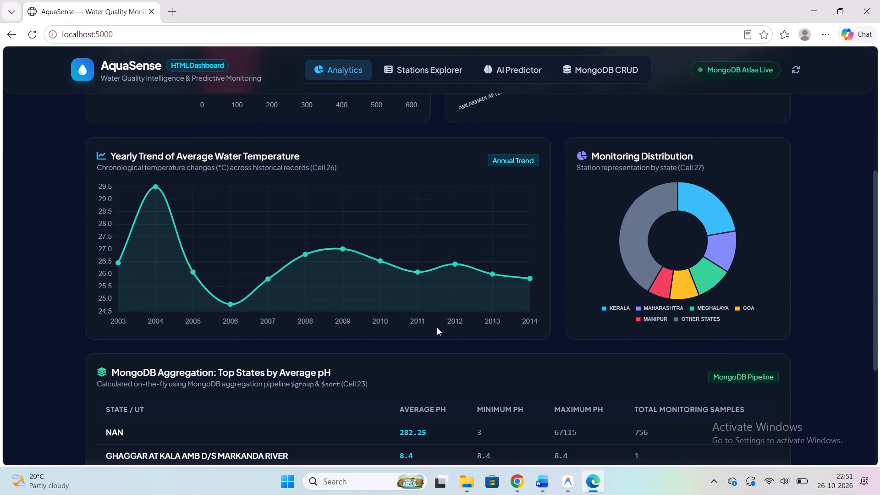
pyautogui.scroll(1, 437, 327)
pyautogui.press('shift+super+s')
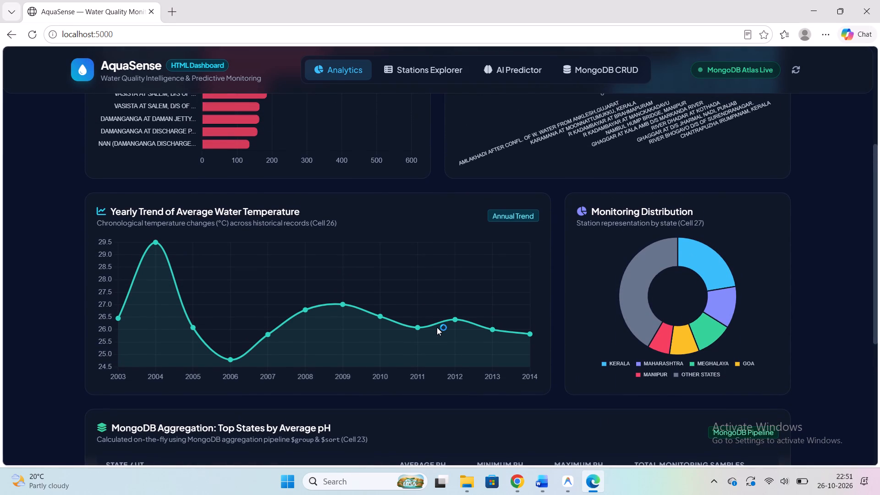
pyautogui.moveTo(65, 182); pyautogui.dragTo(343, 343)
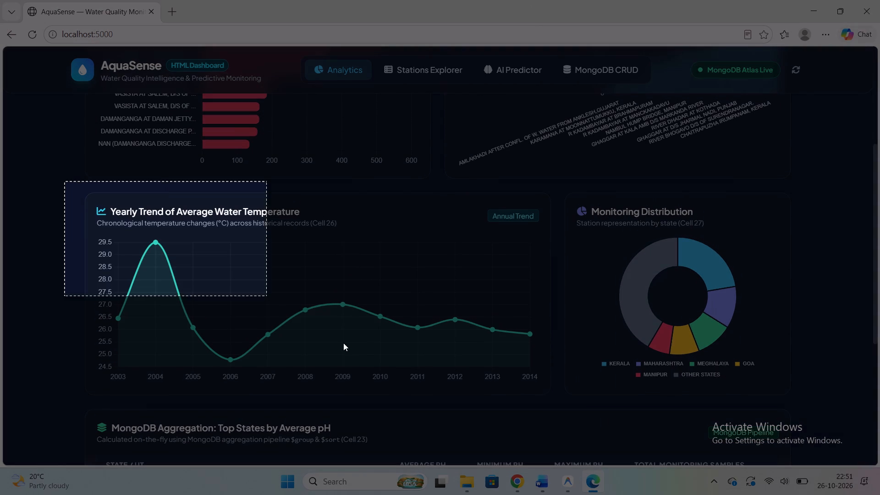
pyautogui.moveTo(343, 343); pyautogui.dragTo(495, 387)
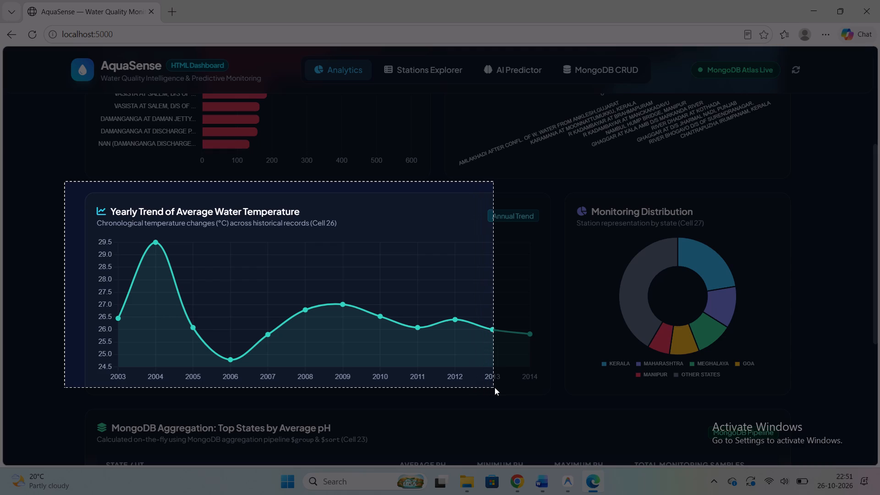
pyautogui.moveTo(495, 387); pyautogui.dragTo(605, 392)
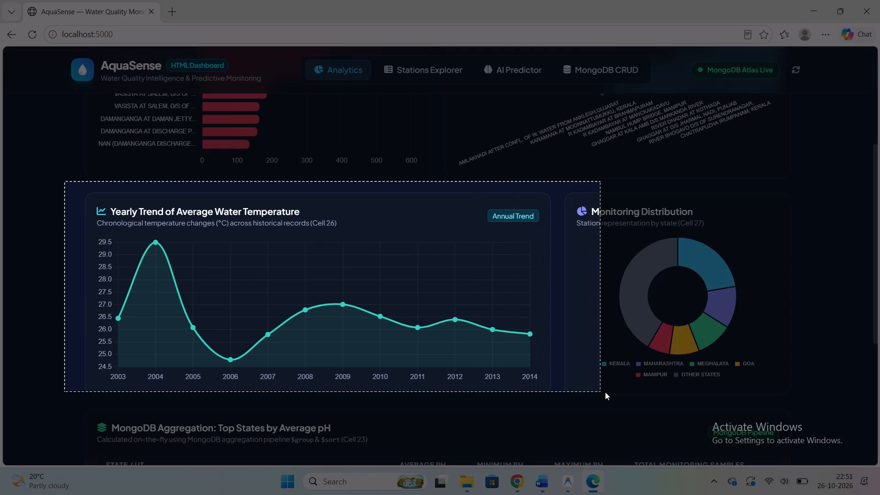
pyautogui.moveTo(605, 392); pyautogui.dragTo(753, 393)
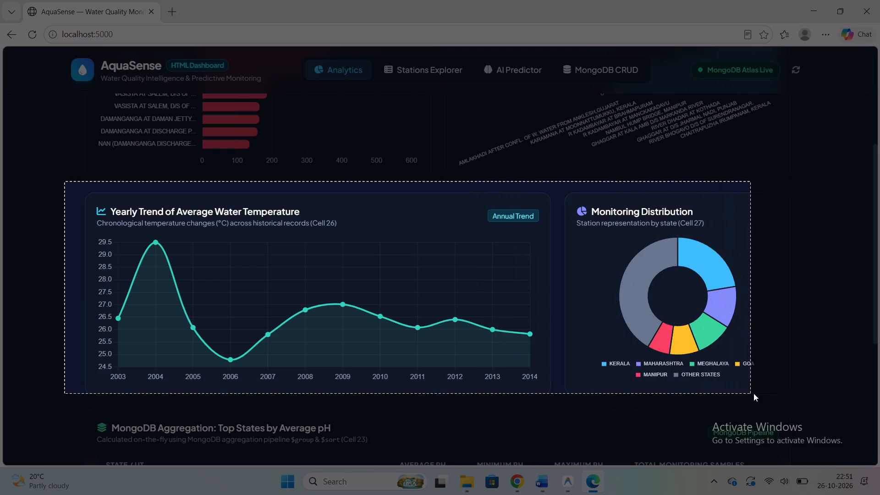
pyautogui.moveTo(753, 393); pyautogui.dragTo(852, 394)
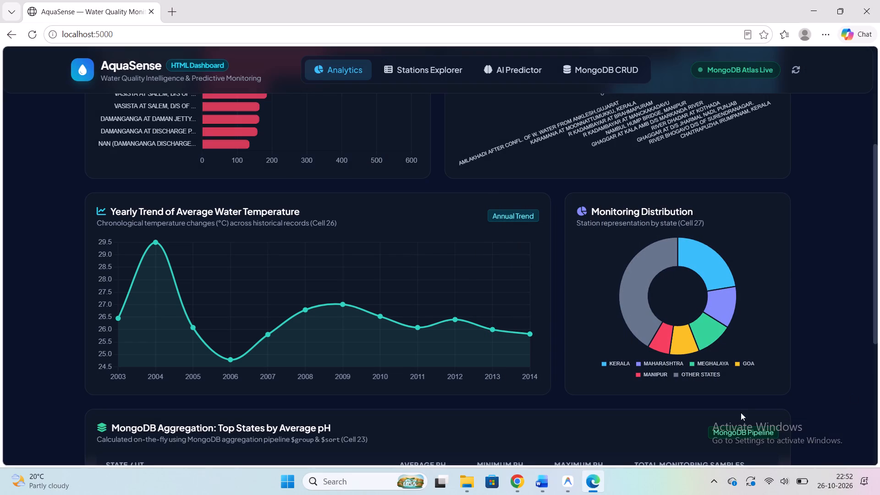
# Return to the Word report and paste the temperature trend and monitoring distribution snip on a new line below the first dashboard image.
pyautogui.click(524, 482)
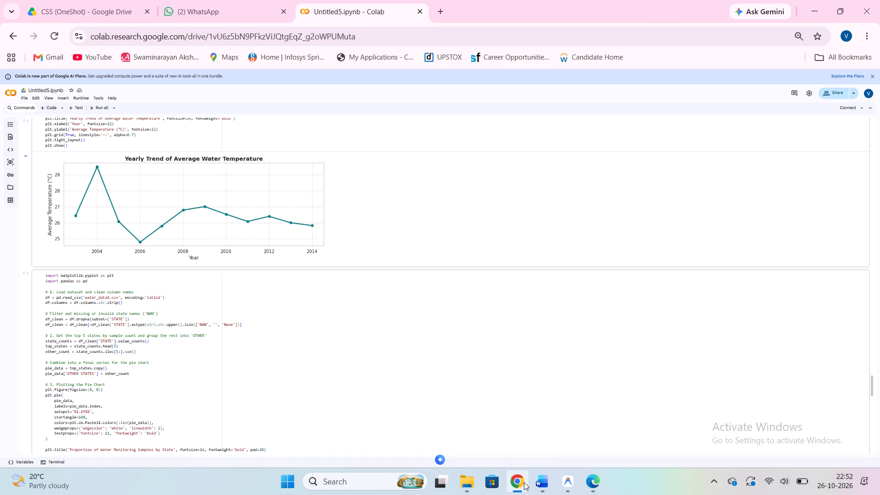
pyautogui.click(520, 482)
pyautogui.click(543, 484)
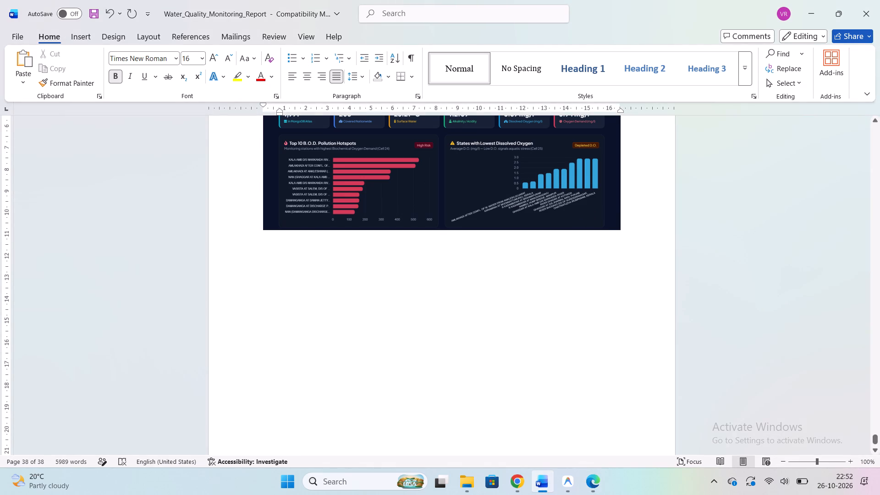
pyautogui.press('Return')
pyautogui.hotkey('ctrl', 'v')
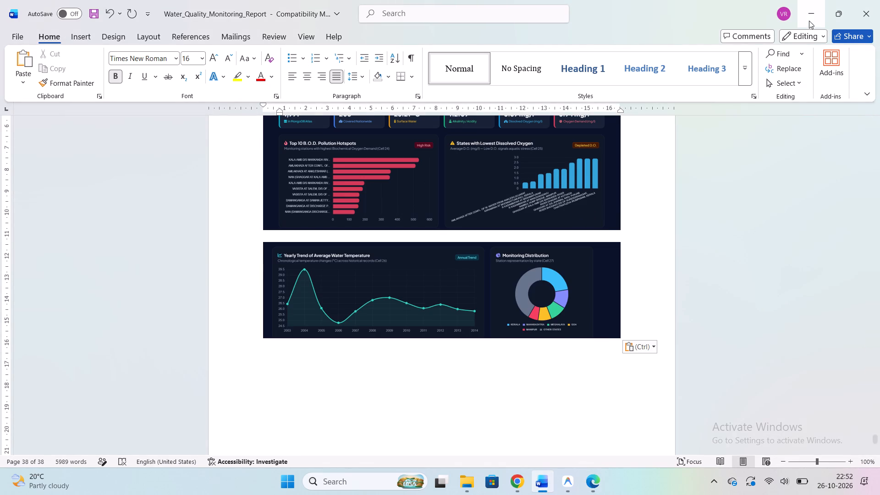
pyautogui.click(815, 6)
pyautogui.scroll(-4, 616, 241)
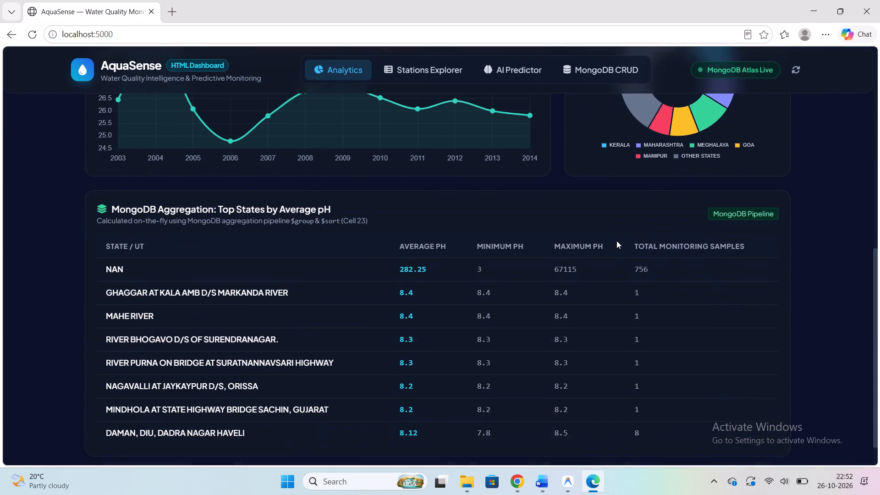
pyautogui.scroll(-1, 616, 241)
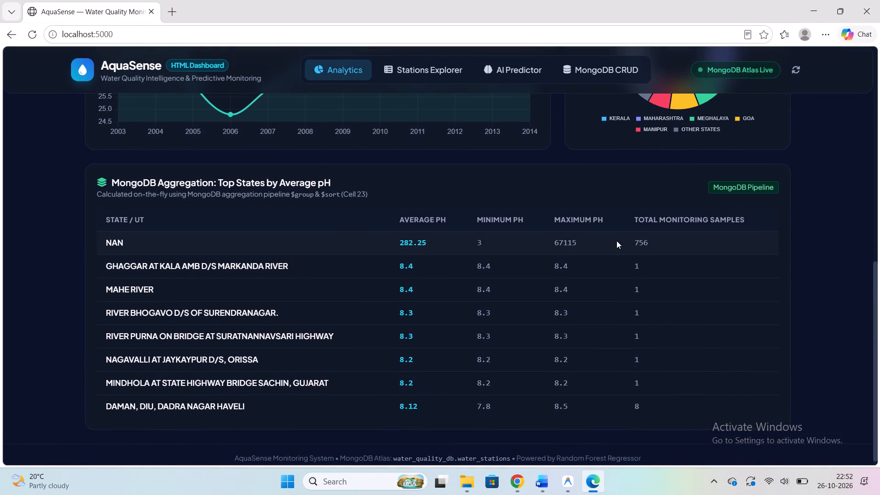
pyautogui.press('shift+super+s')
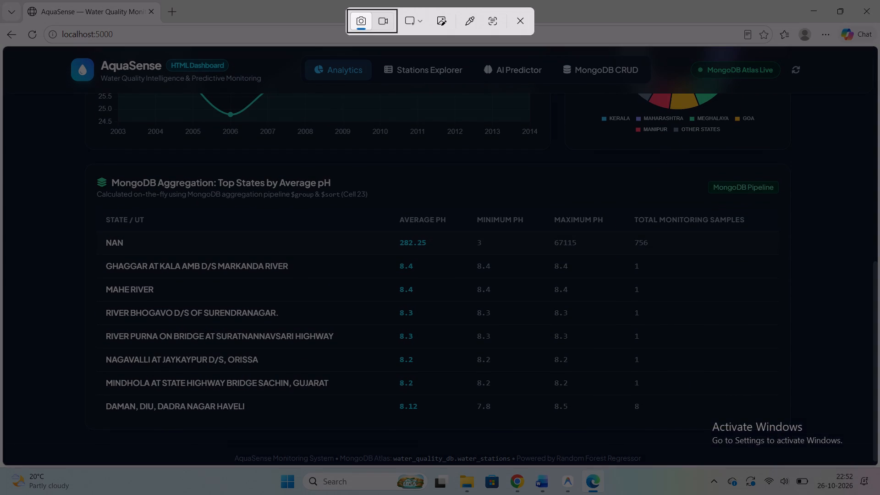
pyautogui.moveTo(35, 51); pyautogui.dragTo(502, 373)
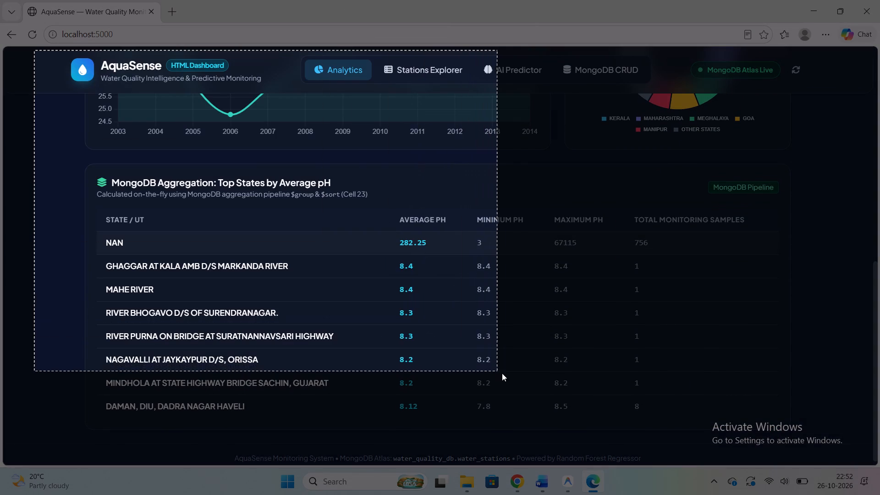
pyautogui.moveTo(502, 373); pyautogui.dragTo(666, 342)
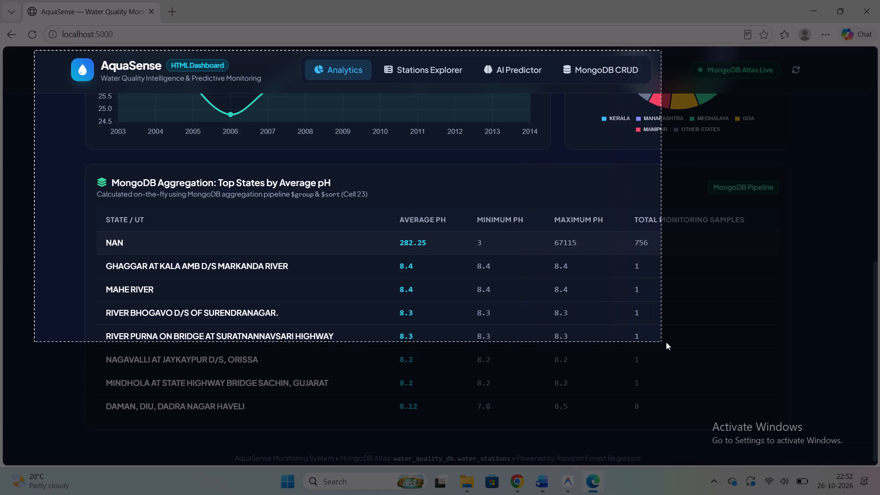
pyautogui.moveTo(666, 342); pyautogui.dragTo(810, 359)
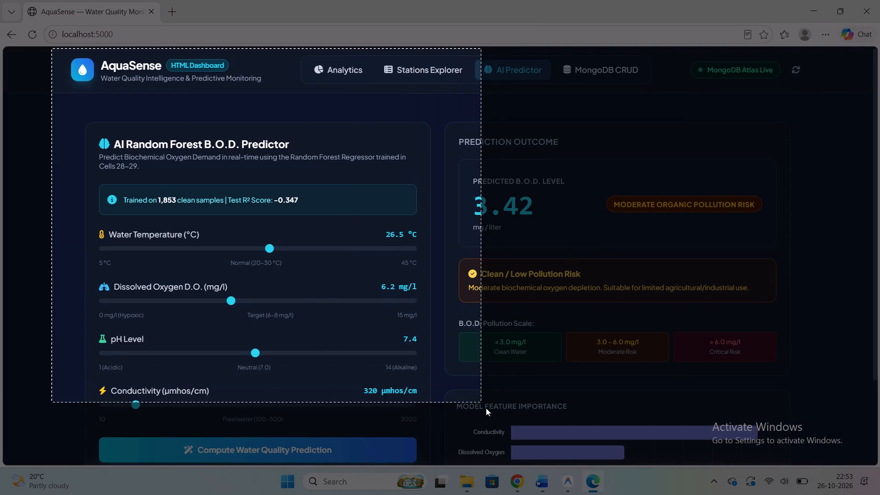
pyautogui.moveTo(486, 408); pyautogui.dragTo(545, 461)
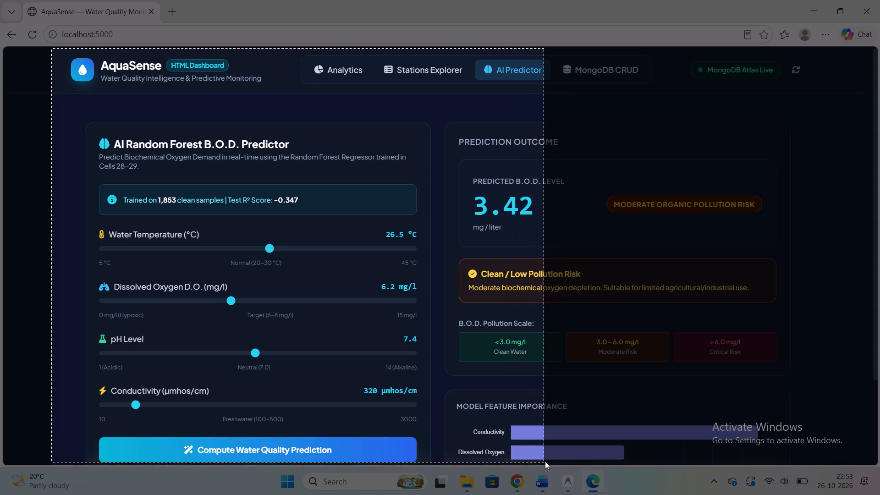
pyautogui.moveTo(545, 461); pyautogui.dragTo(663, 462)
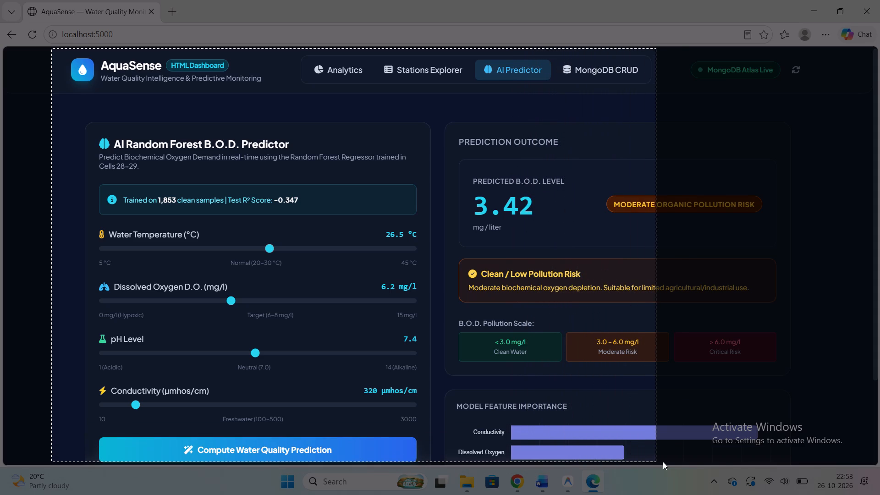
pyautogui.moveTo(663, 462); pyautogui.dragTo(818, 462)
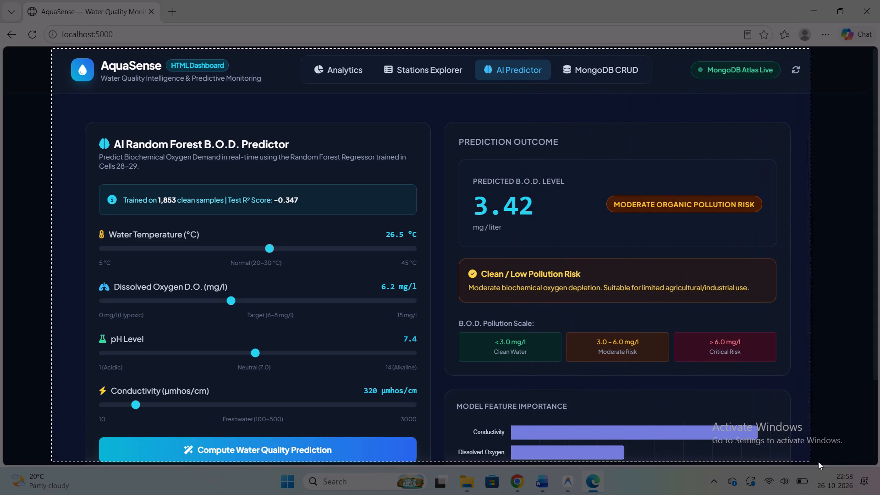
pyautogui.moveTo(818, 462); pyautogui.dragTo(849, 462)
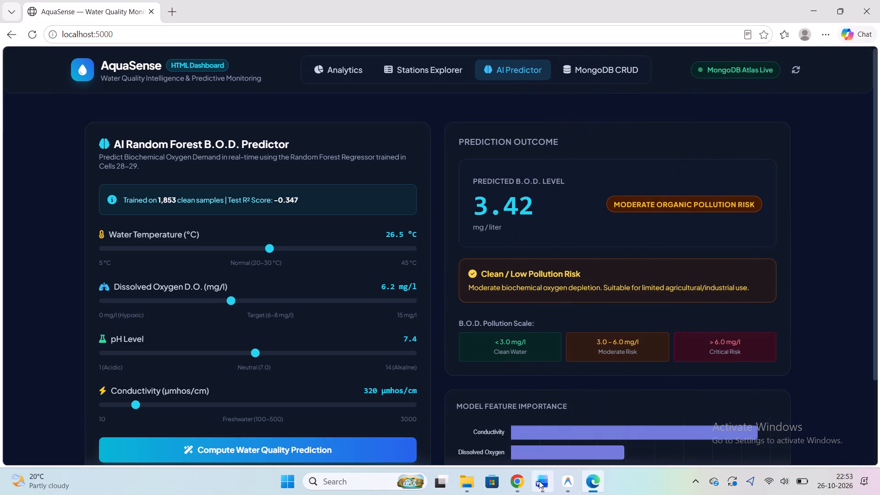
# Return to the Word report and paste the AI Predictor snip on a new line below the Water Stations Database Explorer image.
pyautogui.click(516, 480)
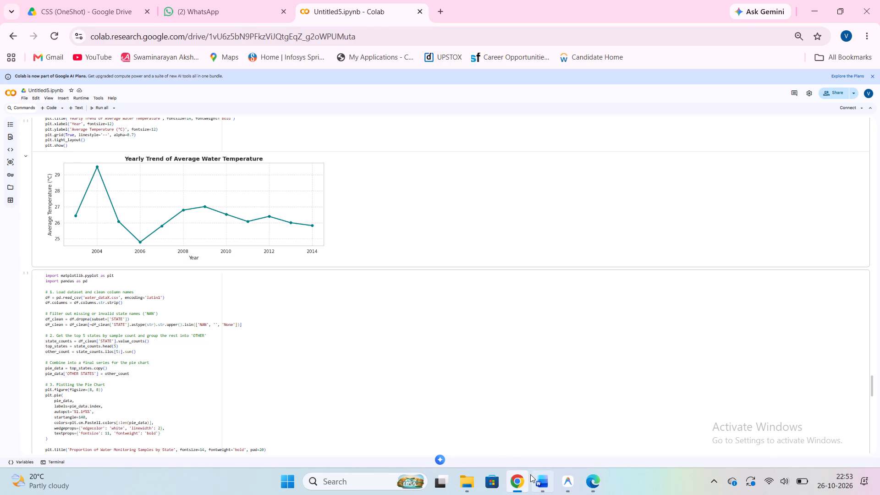
pyautogui.click(530, 474)
pyautogui.scroll(-1, 480, 362)
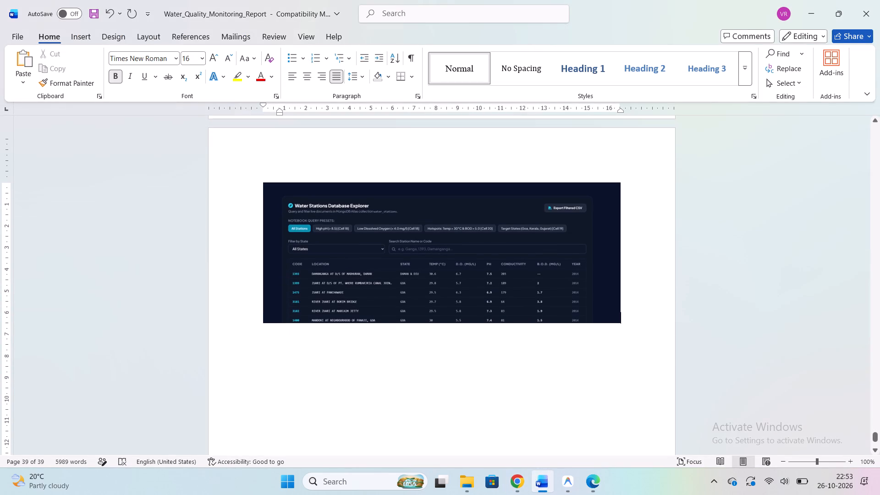
pyautogui.press('Return')
pyautogui.hotkey('ctrl', 'v')
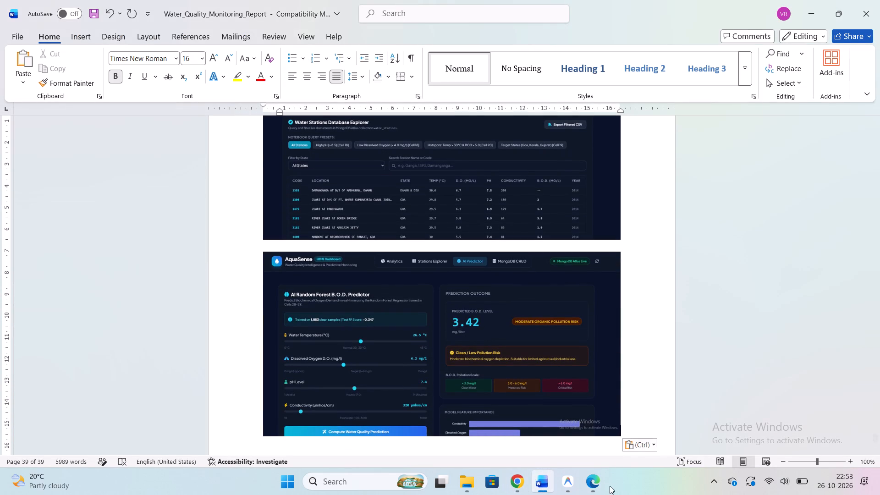
# Switch to the dashboard in Edge, open MongoDB CRUD and capture a snip from the page header down to the Submit Record to MongoDB button.
pyautogui.click(594, 485)
pyautogui.scroll(-3, 587, 396)
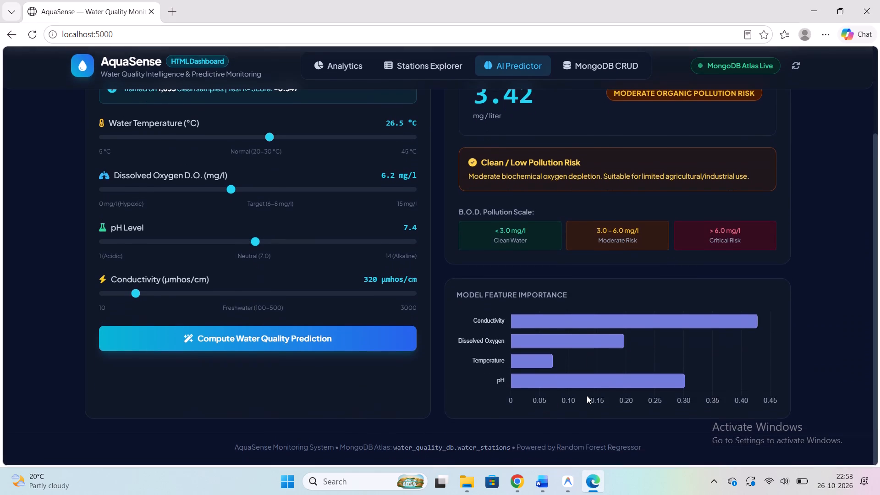
pyautogui.click(588, 59)
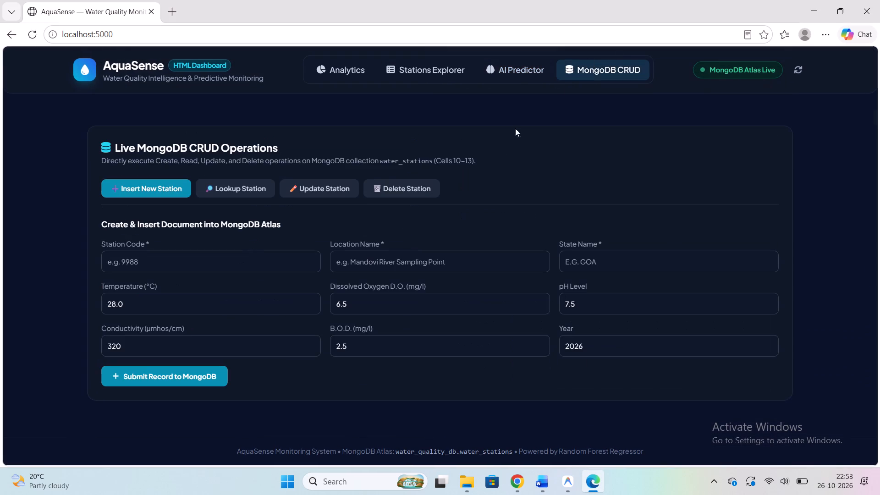
pyautogui.press('shift+super+s')
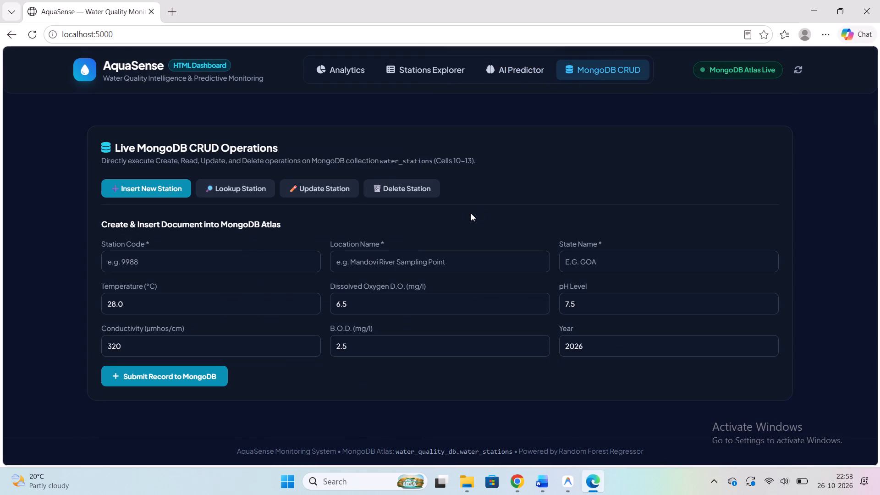
pyautogui.moveTo(60, 52); pyautogui.dragTo(691, 441)
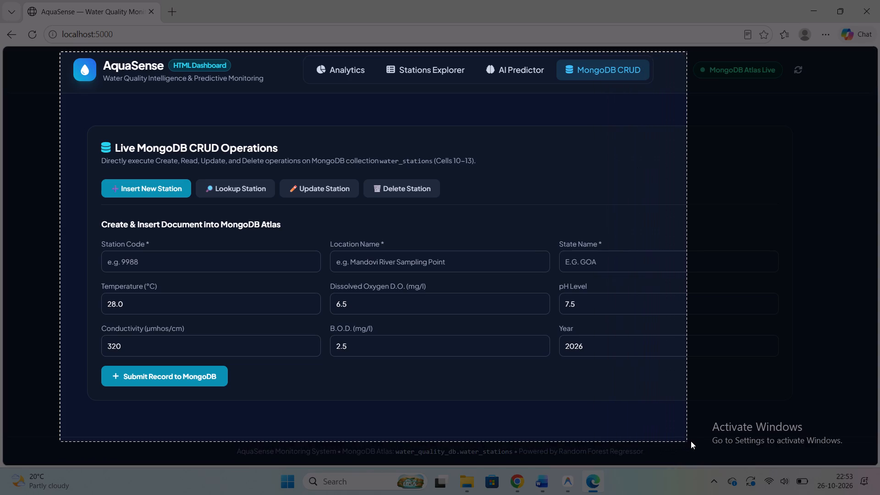
pyautogui.moveTo(691, 441); pyautogui.dragTo(805, 411)
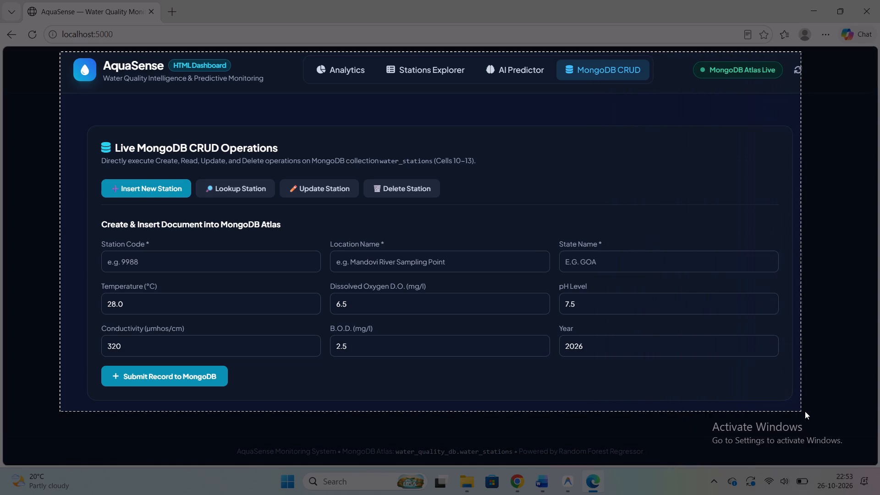
pyautogui.moveTo(805, 411); pyautogui.dragTo(856, 411)
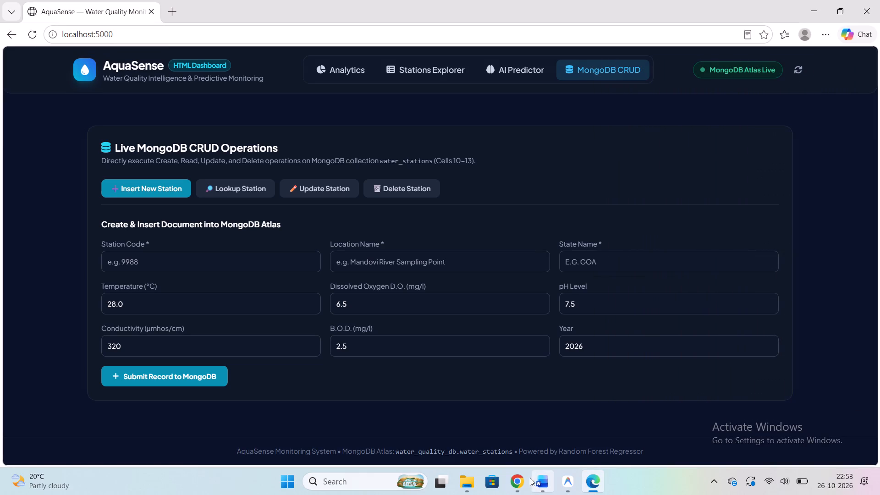
# Return to the Word report and paste the MongoDB CRUD snip on a new line below the AI Predictor image.
pyautogui.click(539, 479)
pyautogui.scroll(-2, 621, 364)
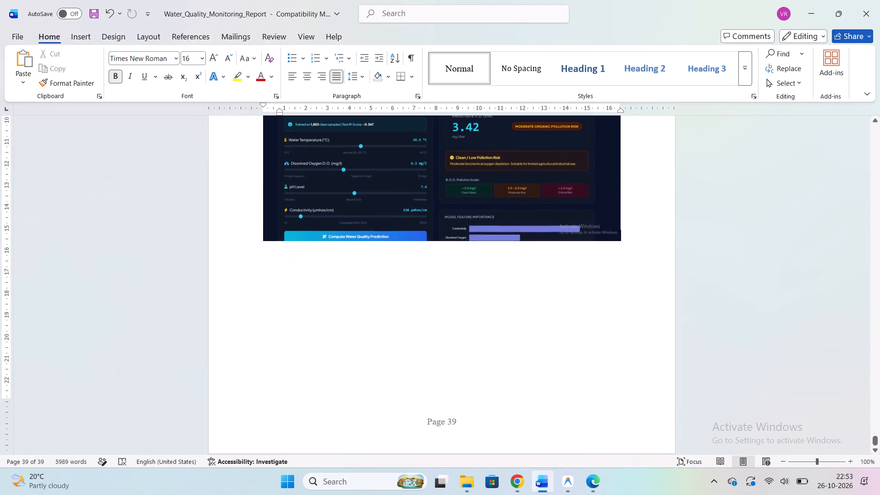
pyautogui.press('Return')
pyautogui.hotkey('ctrl', 'v')
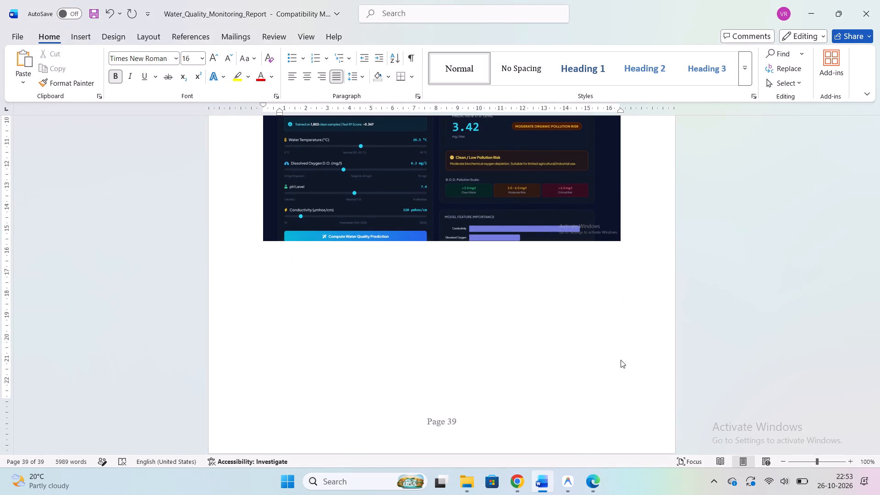
pyautogui.scroll(-2, 621, 360)
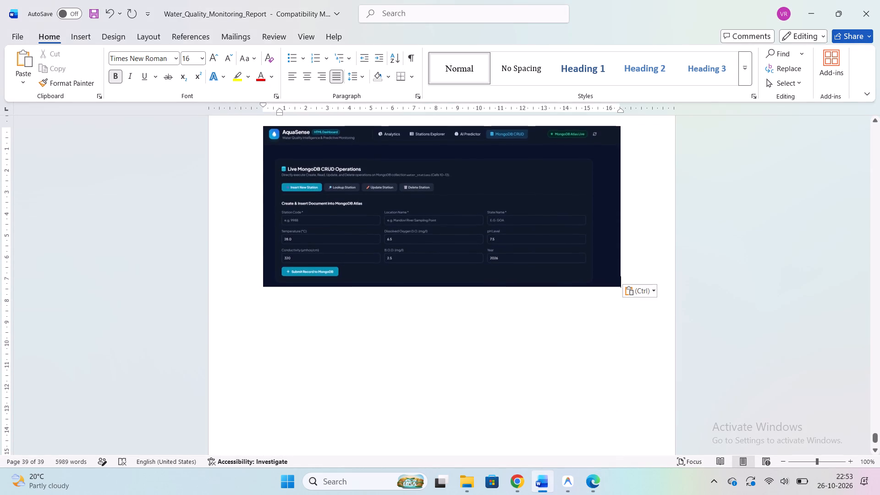
# Review the report from its last page back to the cover, including the certificate and acknowledgement pages.
pyautogui.scroll(-1, 621, 360)
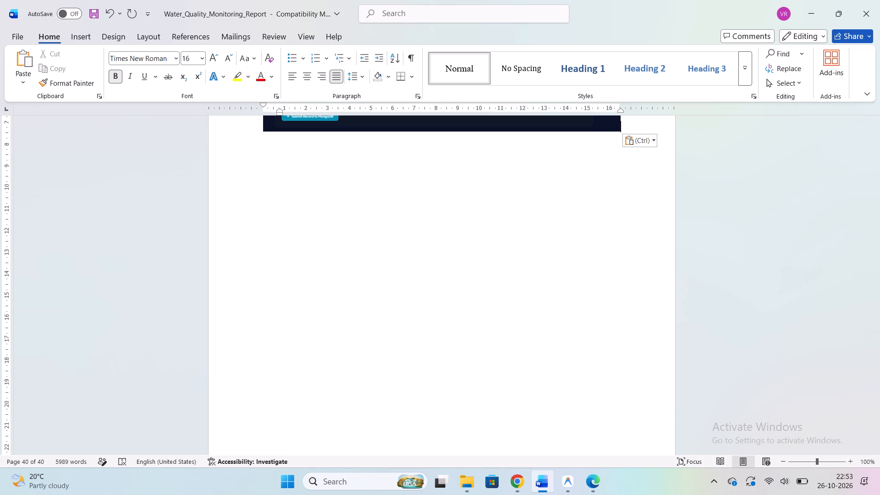
pyautogui.scroll(6, 621, 360)
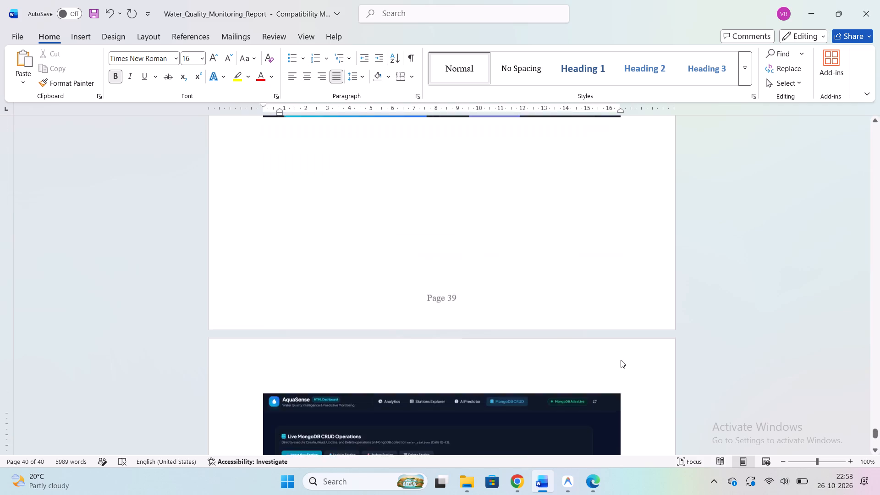
pyautogui.scroll(16, 621, 360)
pyautogui.scroll(-14, 621, 360)
pyautogui.scroll(10, 621, 360)
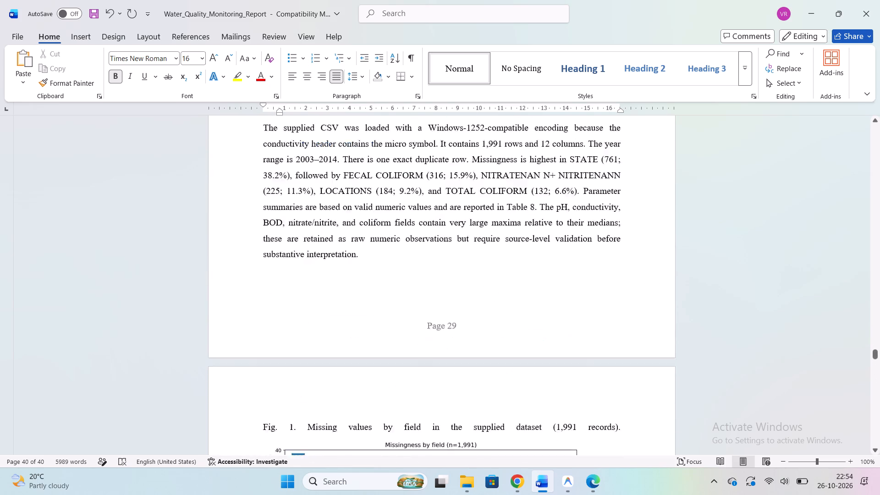
pyautogui.scroll(17, 621, 360)
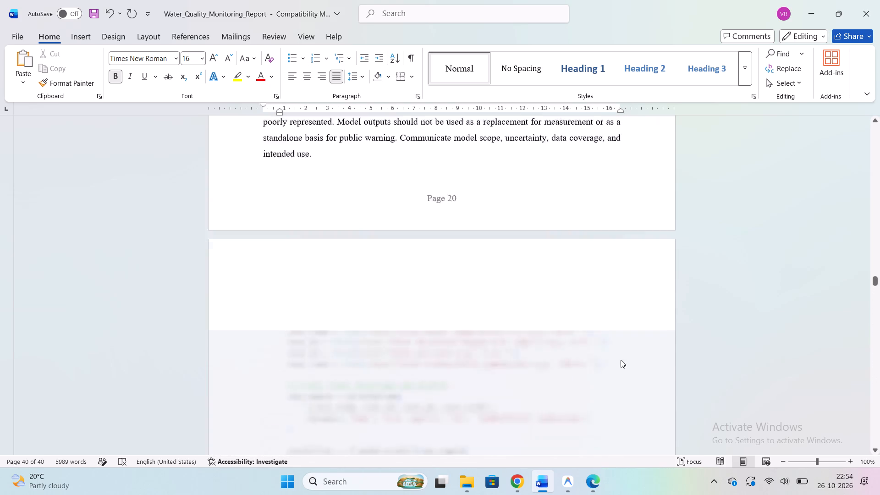
pyautogui.scroll(13, 621, 360)
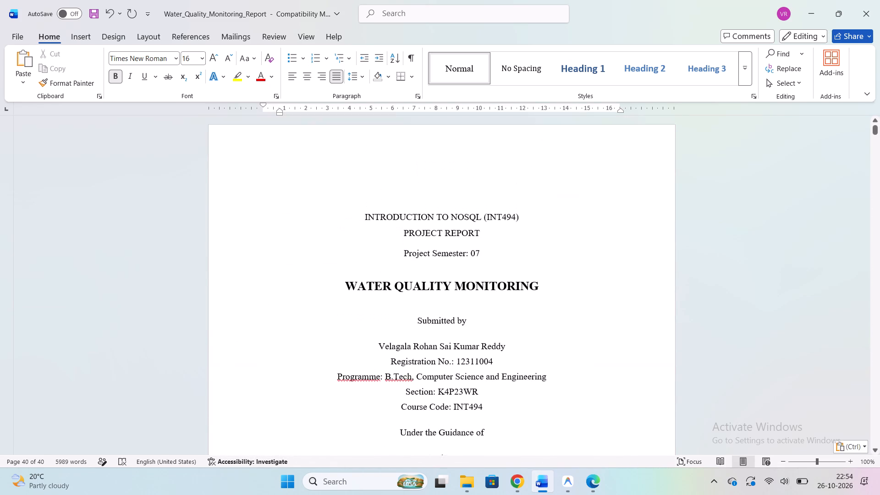
pyautogui.scroll(1, 621, 360)
pyautogui.scroll(-6, 621, 360)
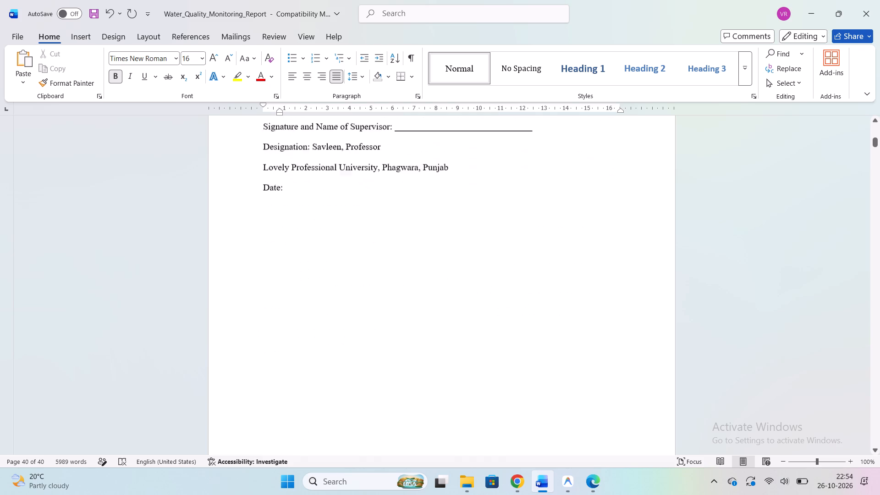
pyautogui.scroll(-5, 621, 360)
pyautogui.scroll(5, 621, 360)
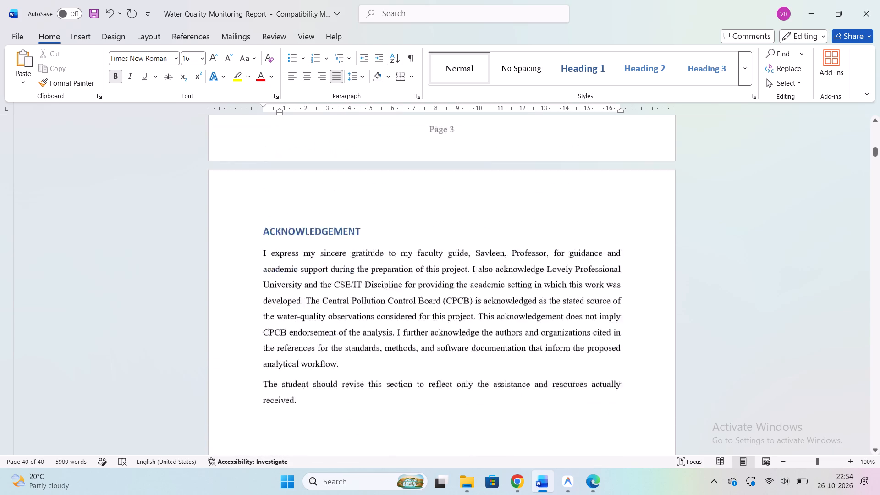
pyautogui.scroll(9, 621, 360)
pyautogui.scroll(-3, 621, 360)
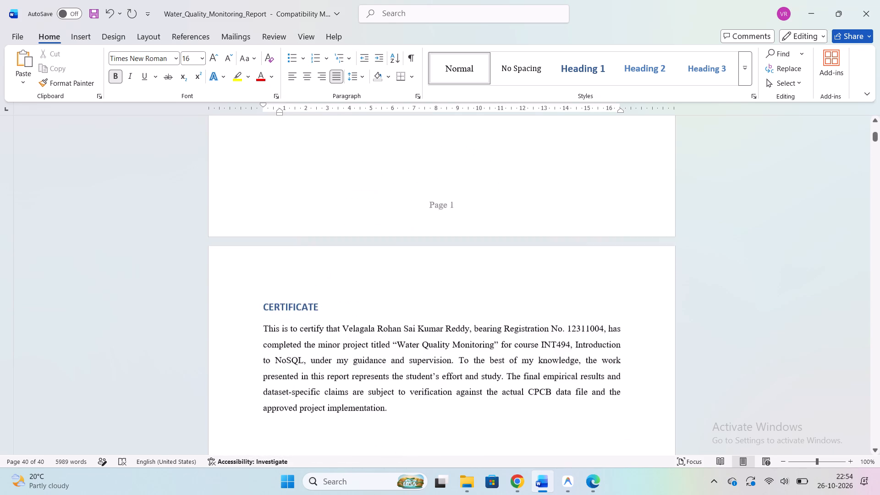
pyautogui.scroll(-1, 621, 360)
pyautogui.scroll(3, 621, 360)
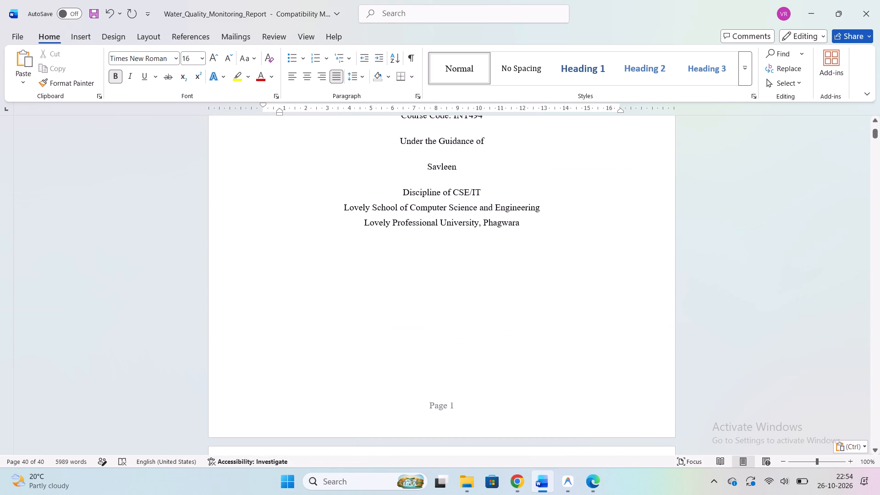
# Save the changes to Water_Quality_Monitoring_Report and bring up the Save As options for it.
pyautogui.hotkey('ctrl', 's')
pyautogui.click(19, 37)
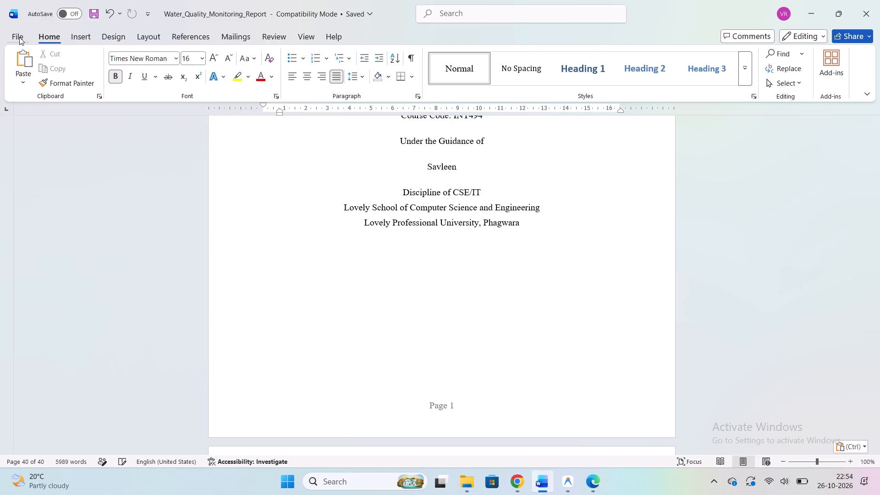
pyautogui.click(35, 216)
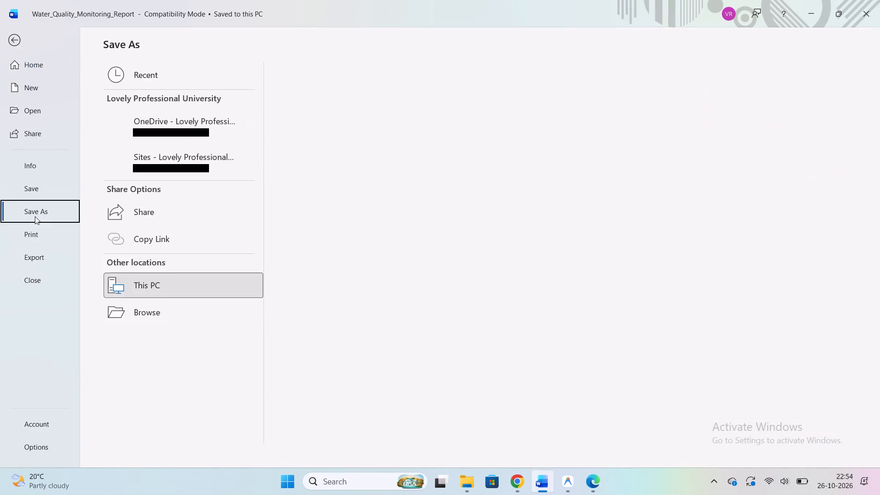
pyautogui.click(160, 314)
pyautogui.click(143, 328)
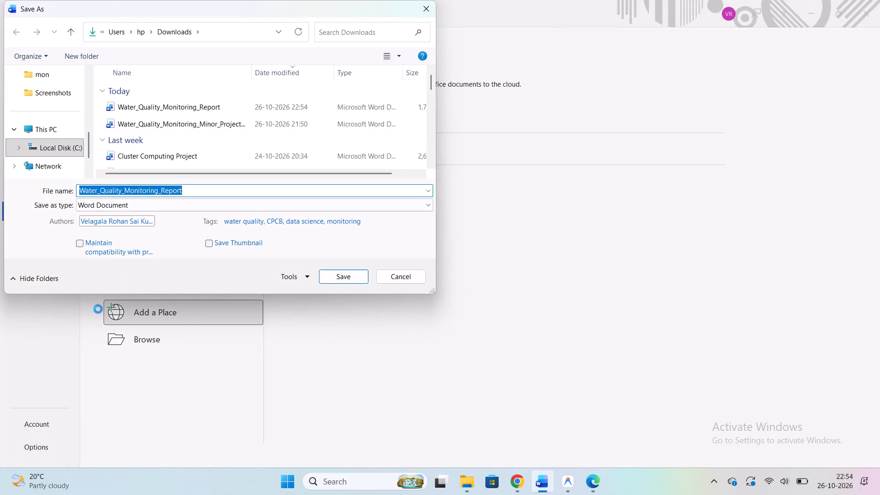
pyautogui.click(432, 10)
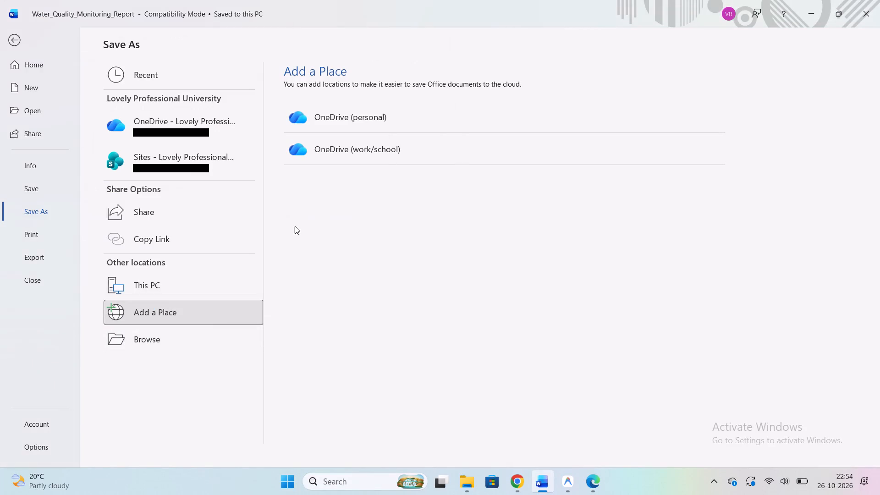
# Save a PDF copy of the report in the Downloads folder under the name INT494CA2REPORT.
pyautogui.click(205, 333)
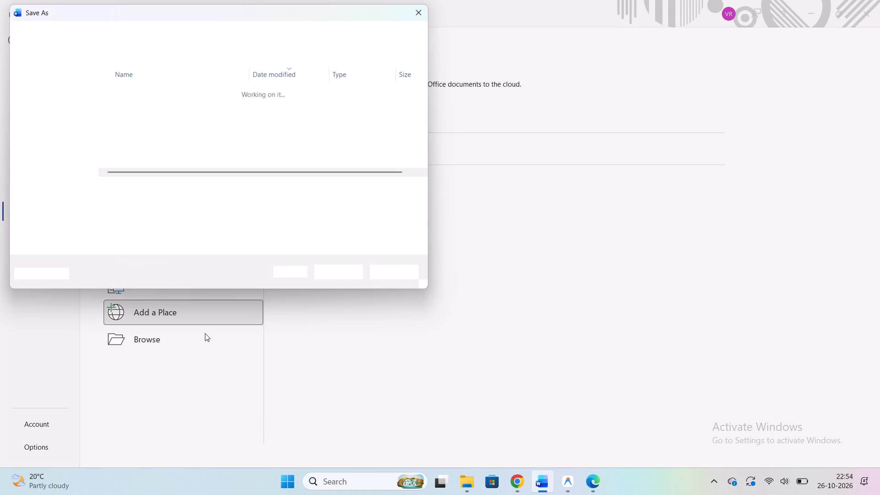
pyautogui.hscroll(1, 0, 69)
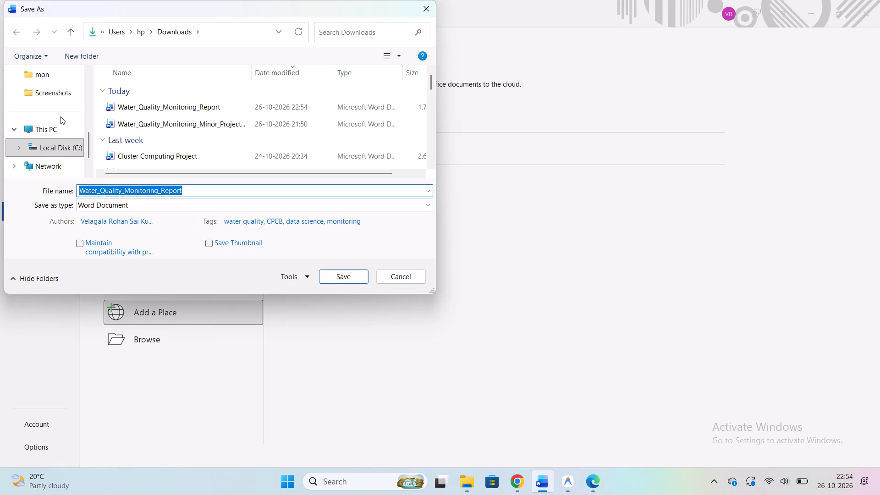
pyautogui.scroll(2, 60, 116)
pyautogui.click(49, 160)
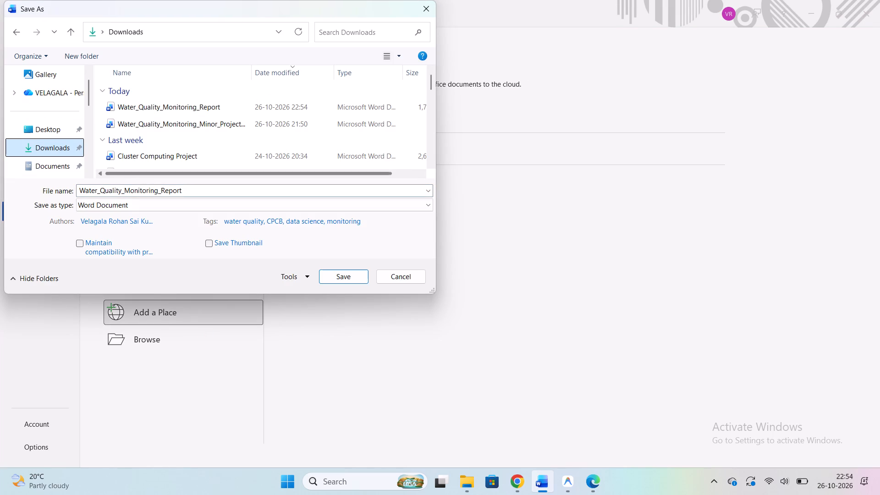
pyautogui.click(183, 189)
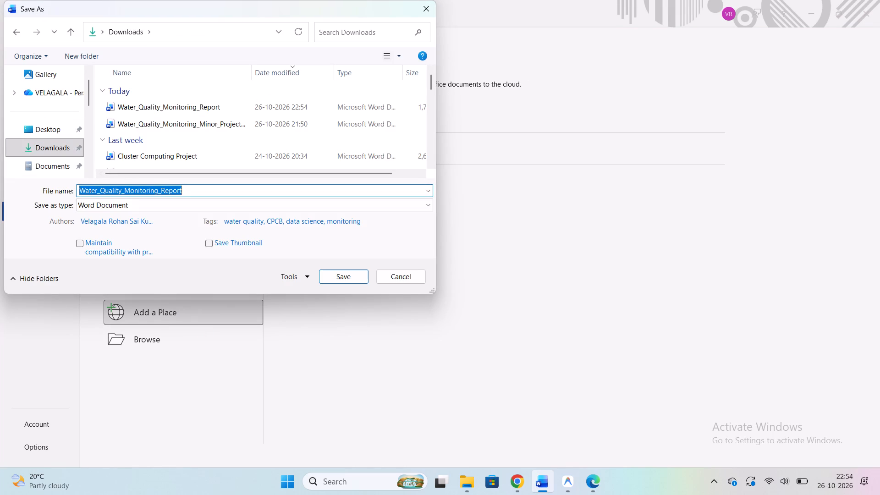
pyautogui.write('INT')
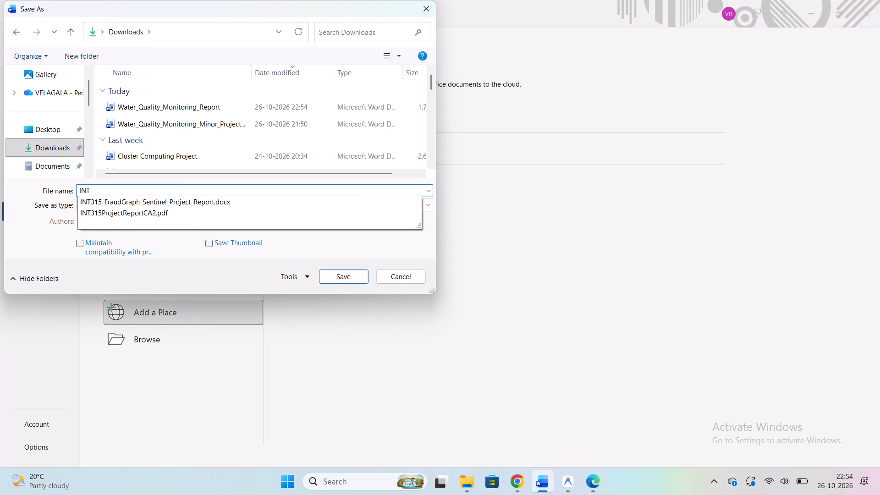
pyautogui.write('49')
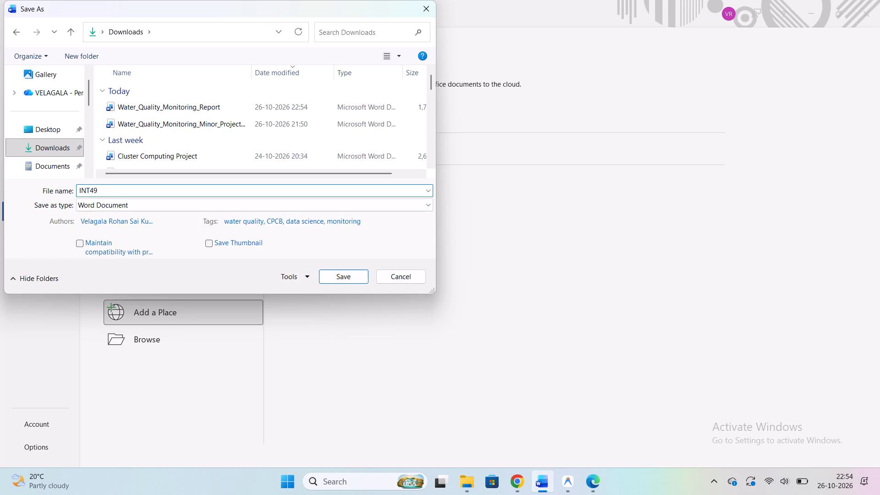
pyautogui.press('4')
pyautogui.write('EPORT')
pyautogui.click(143, 203)
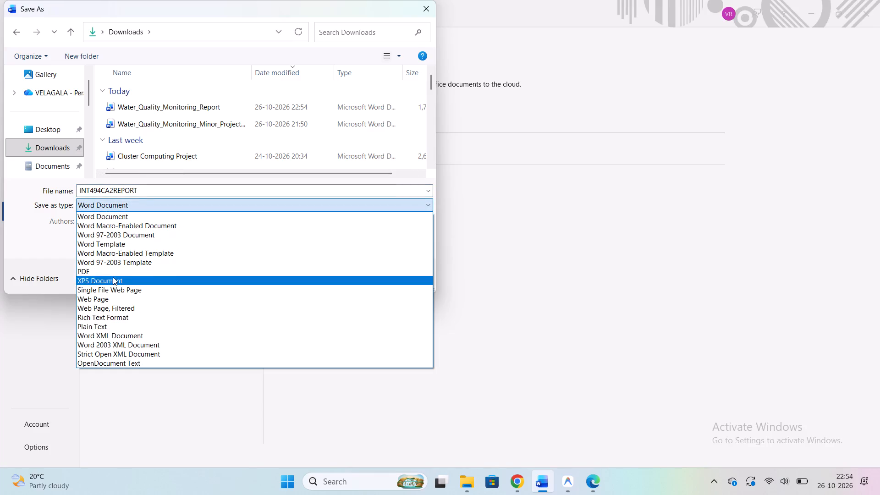
pyautogui.click(113, 272)
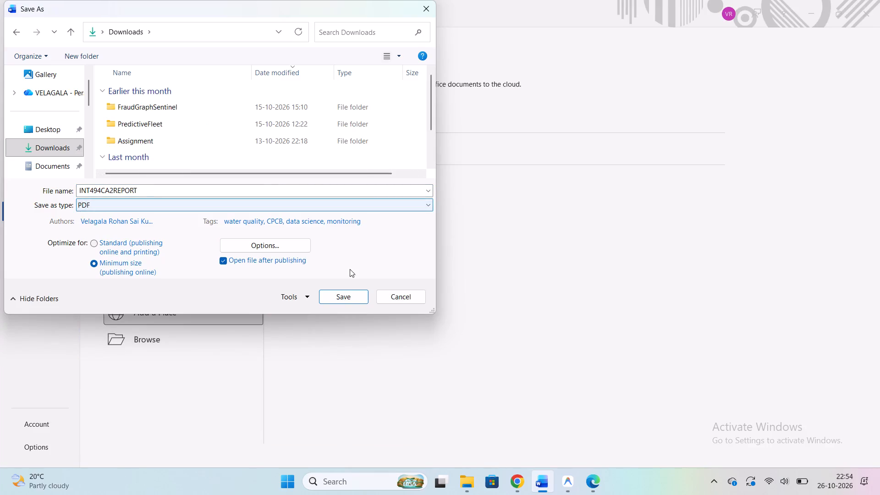
pyautogui.click(349, 296)
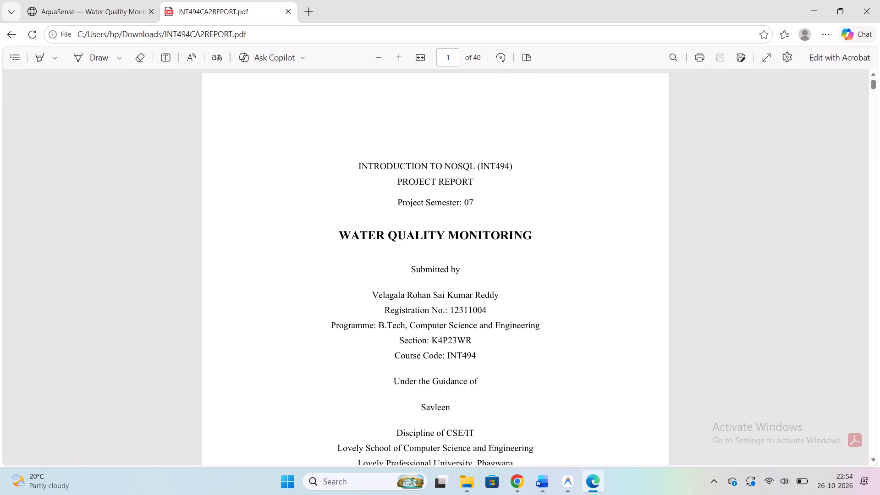
# Check the front matter of the exported INT494CA2REPORT PDF, from the cover through the declaration to the end of the table of contents.
pyautogui.scroll(-5, 466, 300)
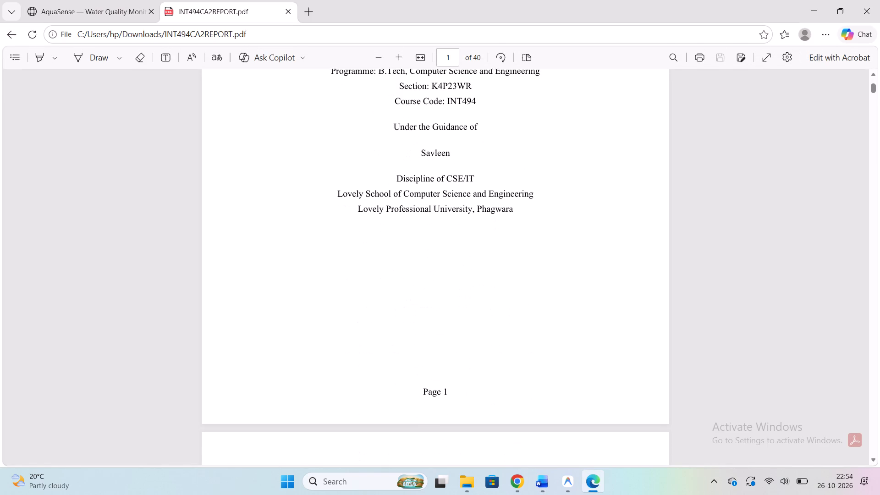
pyautogui.scroll(-7, 466, 300)
pyautogui.scroll(1, 466, 300)
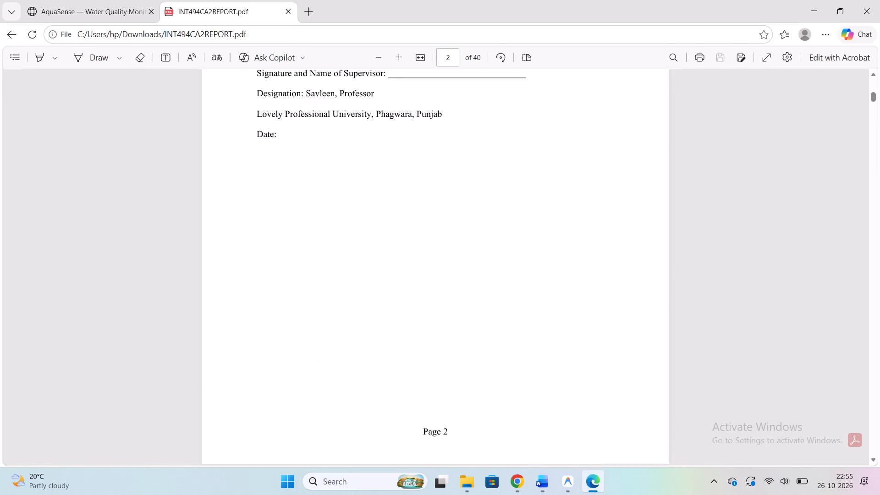
pyautogui.scroll(1, 466, 300)
pyautogui.scroll(-7, 466, 300)
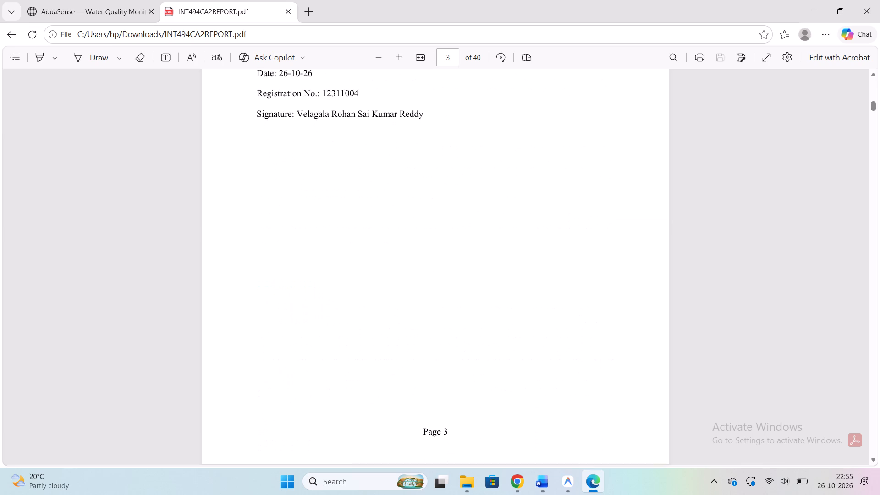
pyautogui.scroll(-6, 466, 300)
pyautogui.scroll(2, 466, 300)
pyautogui.scroll(-5, 466, 300)
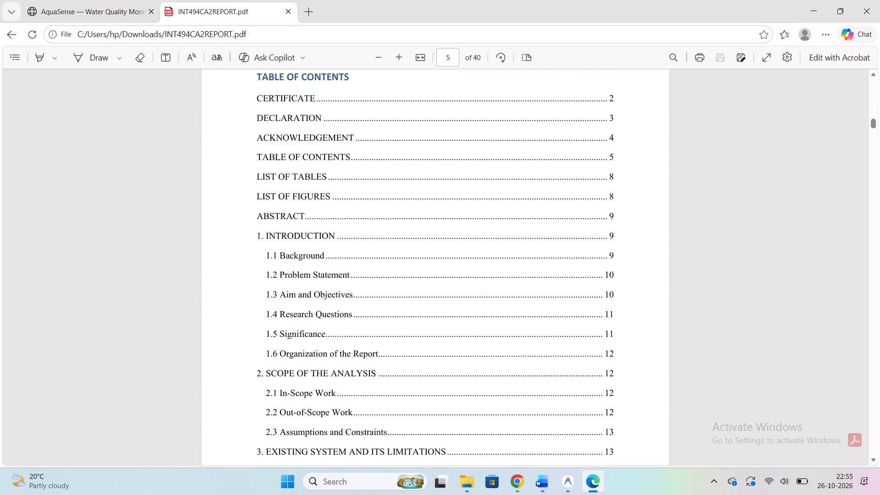
pyautogui.scroll(-12, 466, 300)
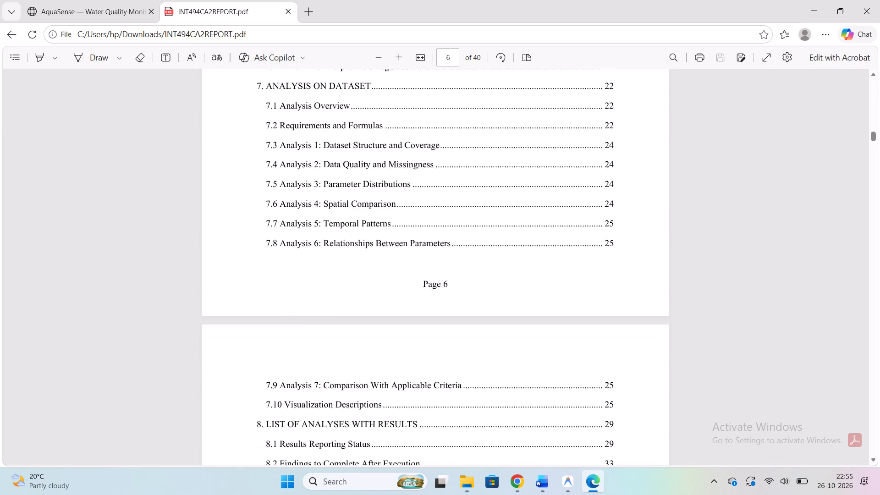
pyautogui.scroll(-4, 466, 300)
pyautogui.scroll(4, 466, 300)
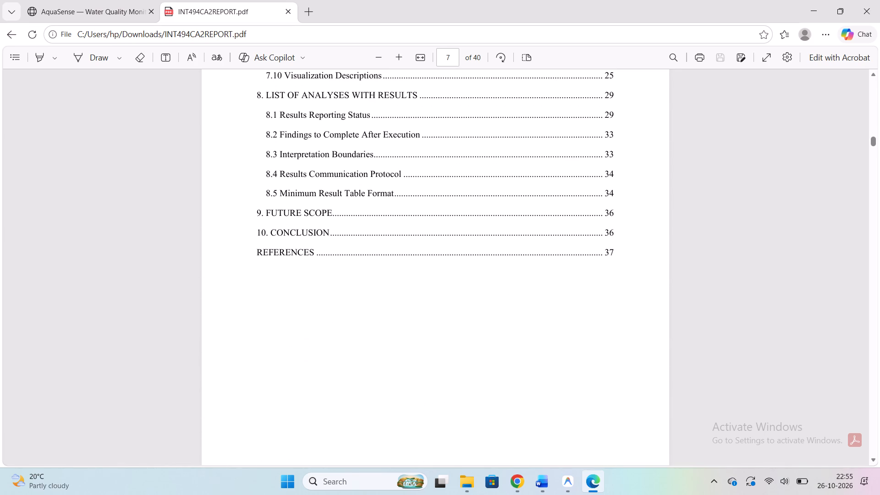
# Skim the body of the exported PDF through to its last page, and go back up to the opening pages.
pyautogui.scroll(-18, 466, 300)
pyautogui.scroll(-6, 466, 300)
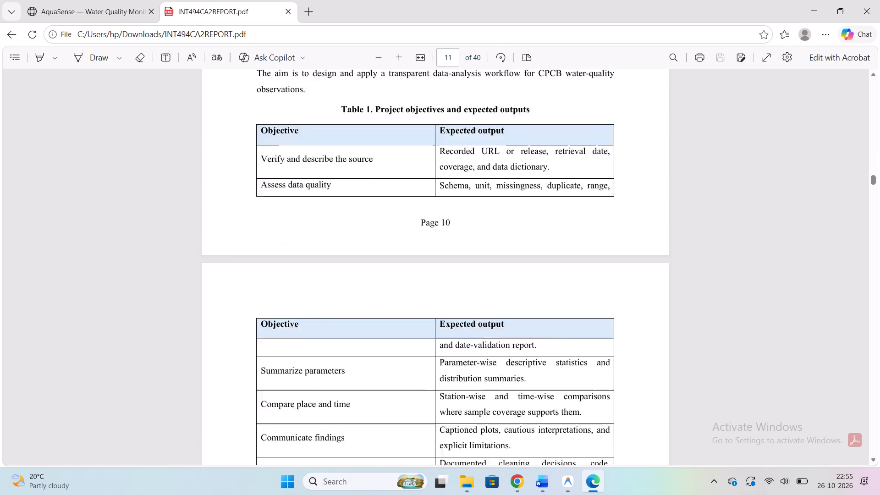
pyautogui.scroll(-15, 466, 300)
pyautogui.scroll(-20, 466, 300)
pyautogui.scroll(-14, 466, 300)
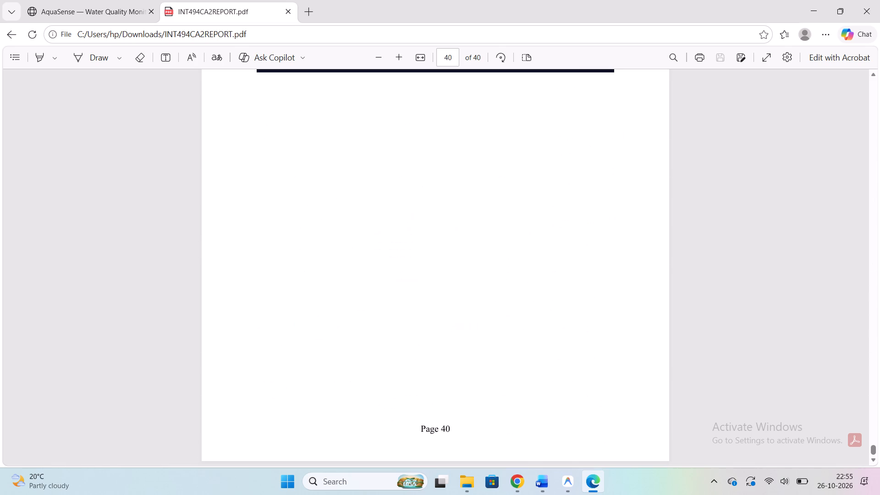
pyautogui.scroll(-10, 466, 300)
pyautogui.scroll(11, 466, 300)
pyautogui.scroll(15, 466, 300)
pyautogui.scroll(19, 466, 300)
pyautogui.scroll(9, 466, 300)
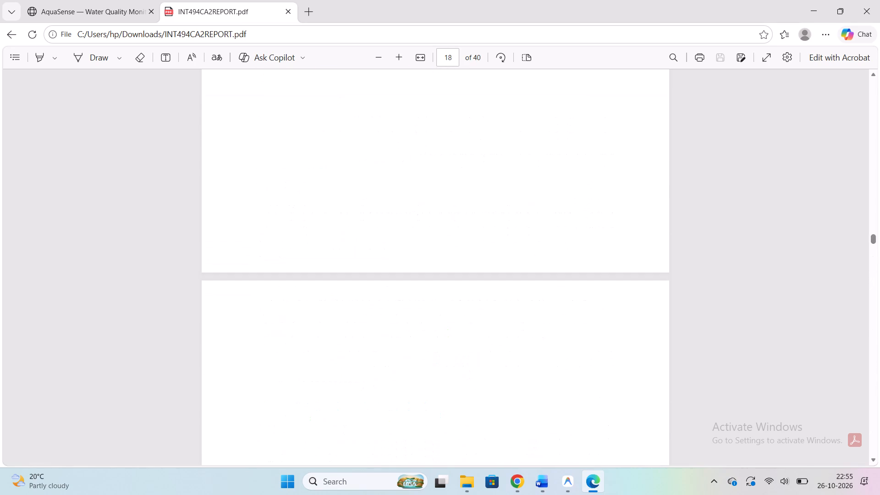
pyautogui.scroll(19, 466, 300)
# Close all open work windows: the browser with the AquaSense dashboard and PDF, the Word report, the Colab notebook's browser and Antigravity.
pyautogui.click(42, 0)
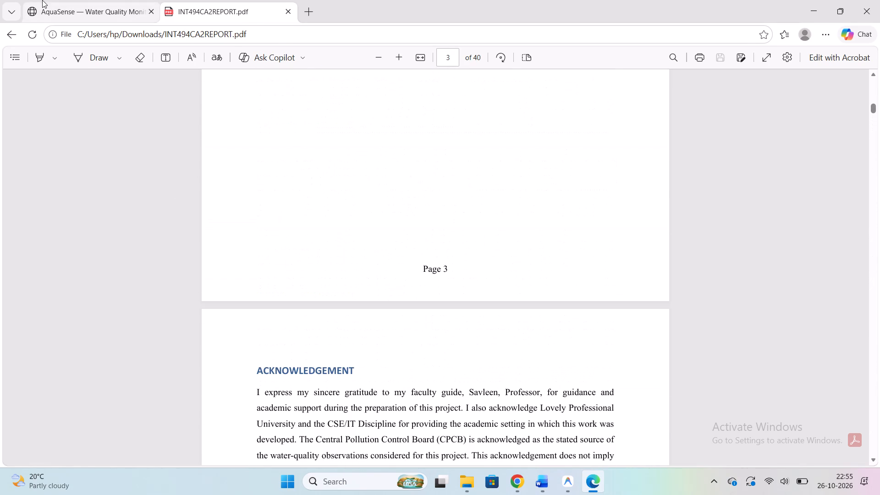
pyautogui.scroll(8, 234, 297)
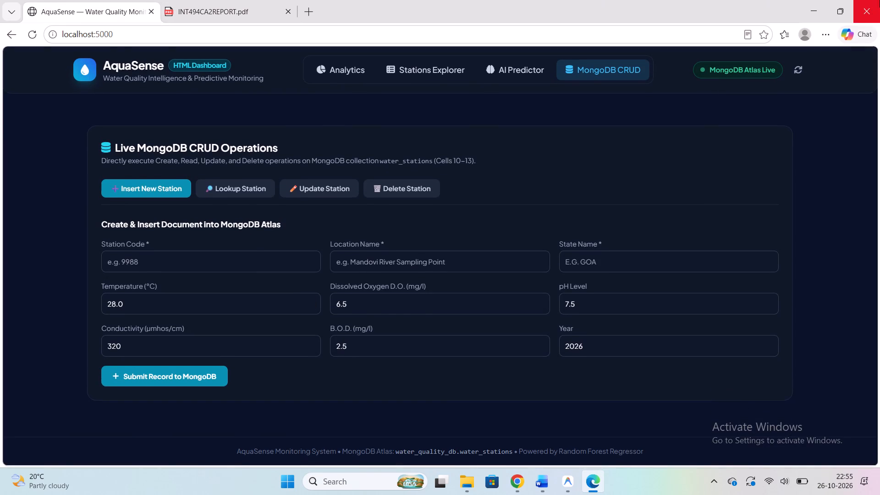
pyautogui.click(879, 0)
pyautogui.click(879, 0)
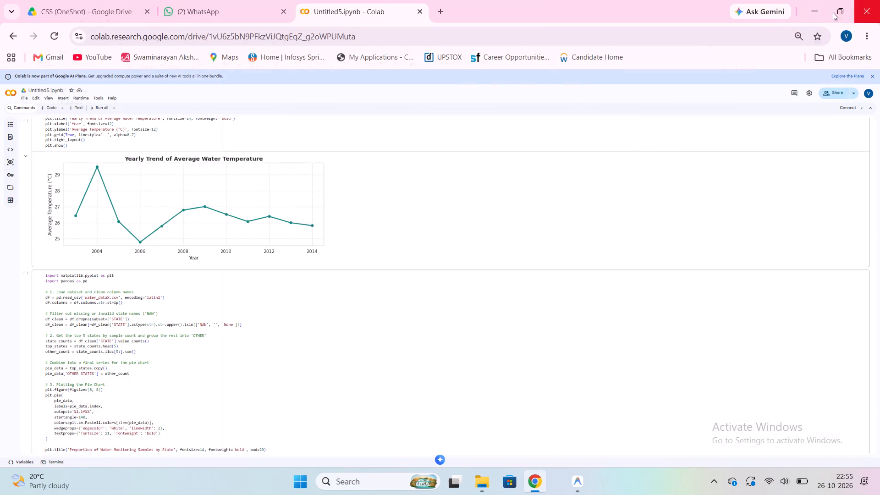
pyautogui.click(879, 0)
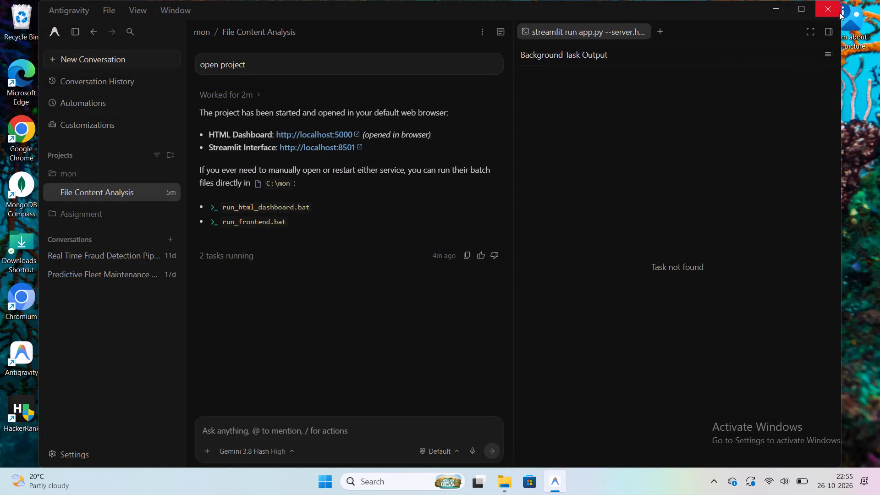
pyautogui.click(839, 12)
# Check the Downloads folder for the exported INT494CA2REPORT file, and close the folder window.
pyautogui.click(517, 491)
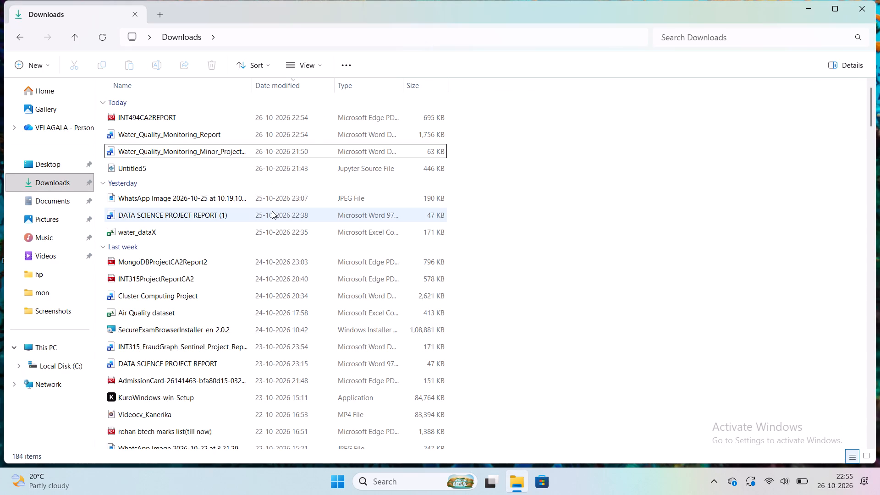
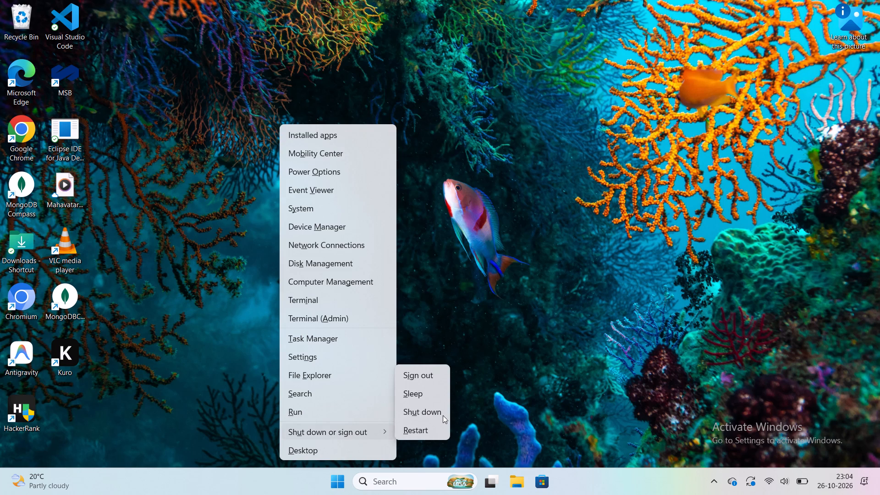
# Shut down the computer.
pyautogui.click(442, 415)
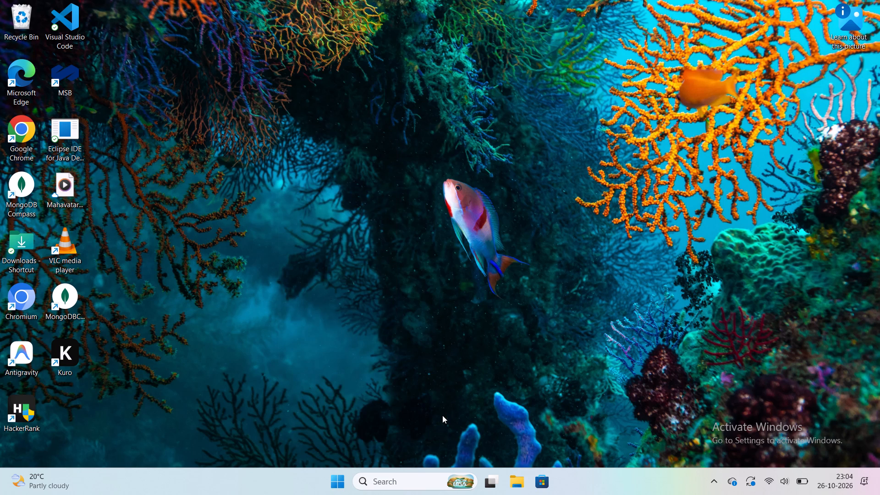